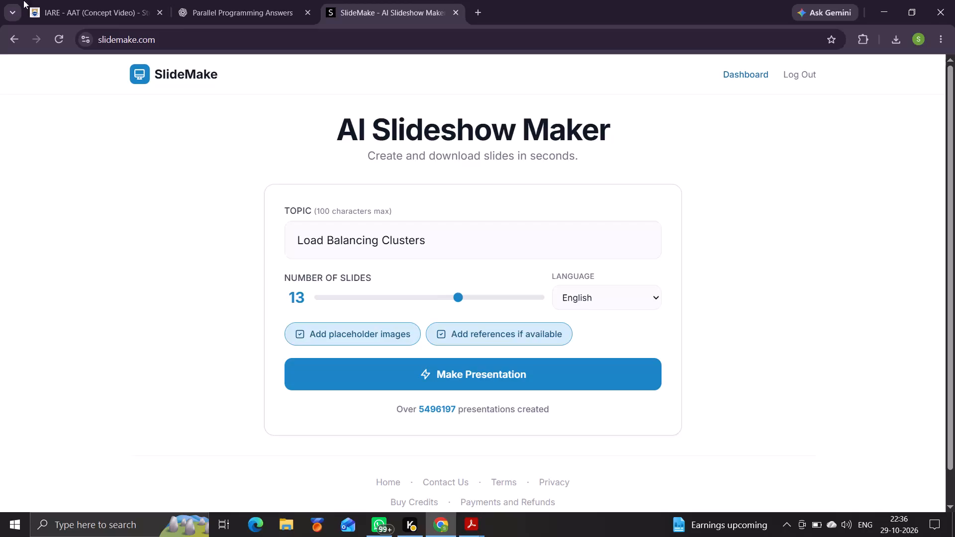
Copy the High Performance Computing question about parallel overheads from the AAT (Concept Video) page.
{"action": "left_click", "coordinate": [68, 5]}
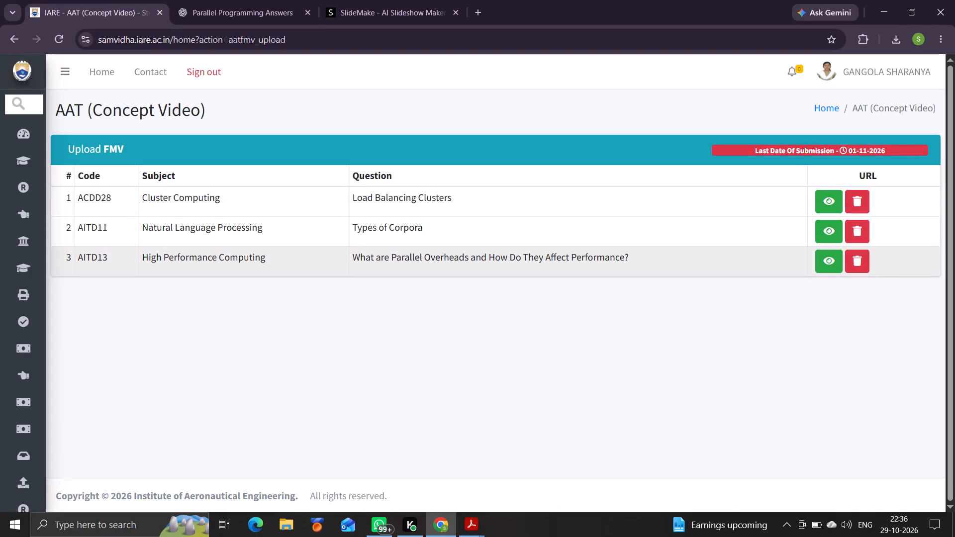
{"action": "left_click_drag", "start_coordinate": [353, 258], "coordinate": [685, 274]}
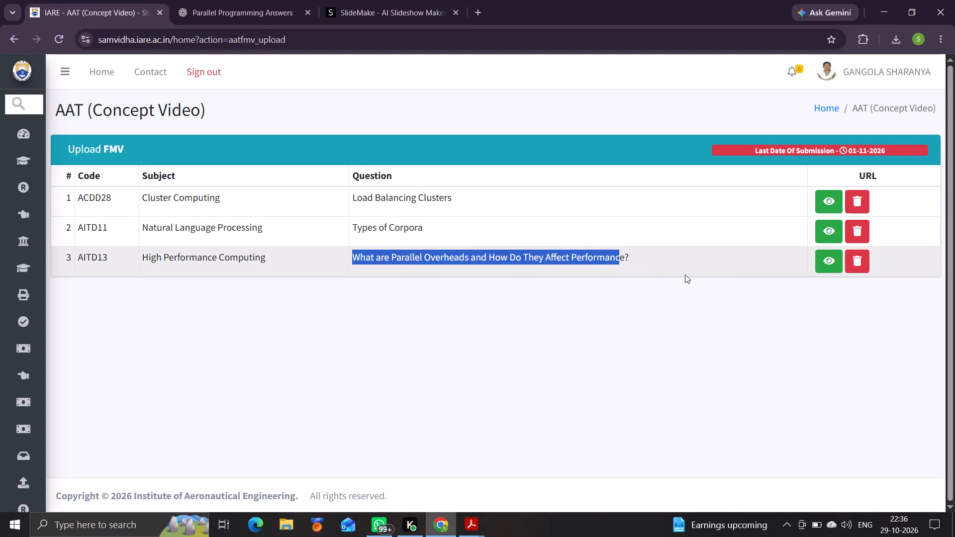
{"action": "key", "text": "ctrl+c"}
{"action": "left_click", "coordinate": [685, 274]}
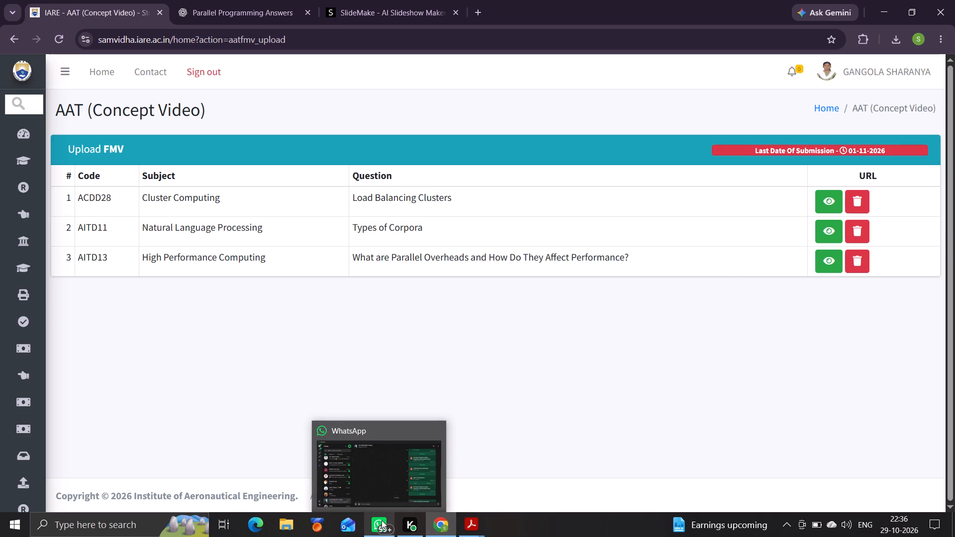
{"action": "left_click", "coordinate": [384, 0]}
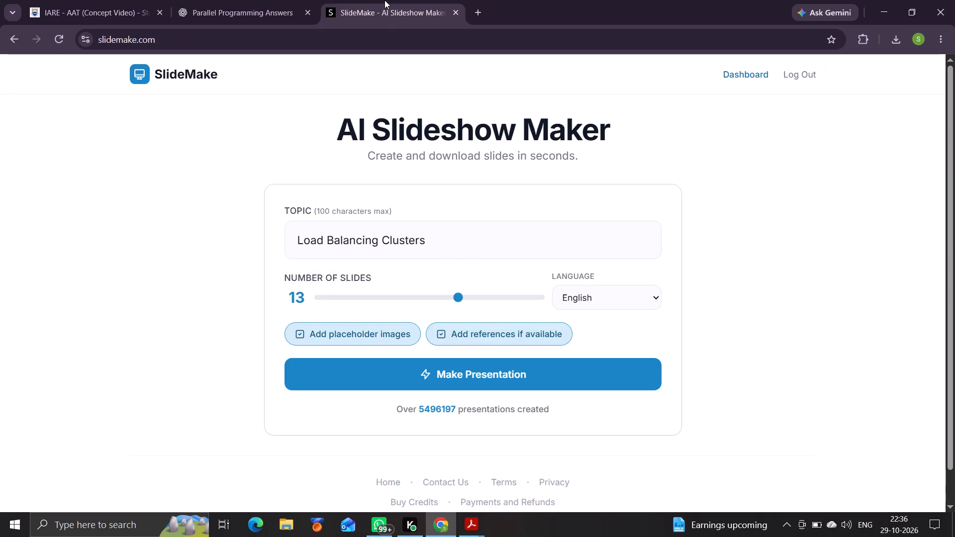
{"action": "left_click_drag", "start_coordinate": [427, 245], "coordinate": [283, 233]}
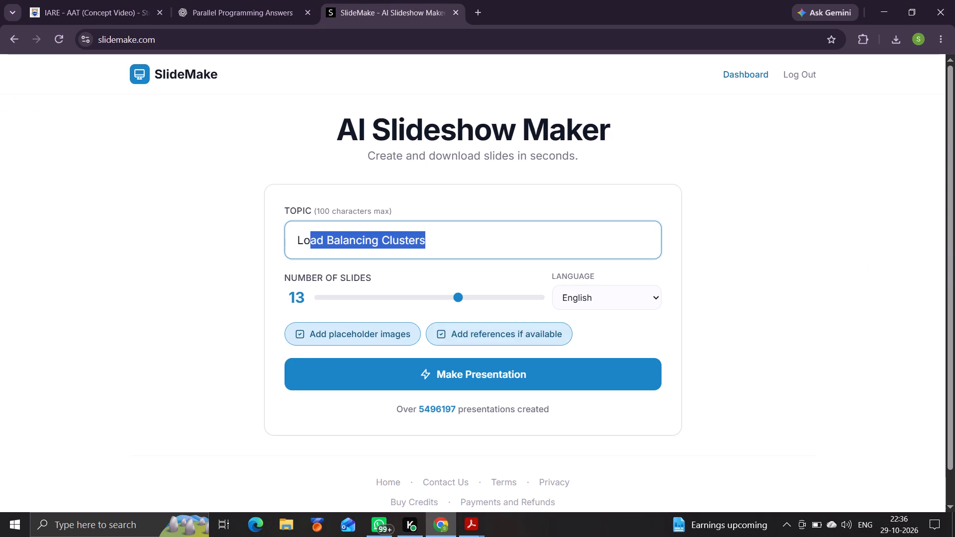
{"action": "left_click_drag", "start_coordinate": [283, 233], "coordinate": [270, 233]}
{"action": "key", "text": "BackSpace"}
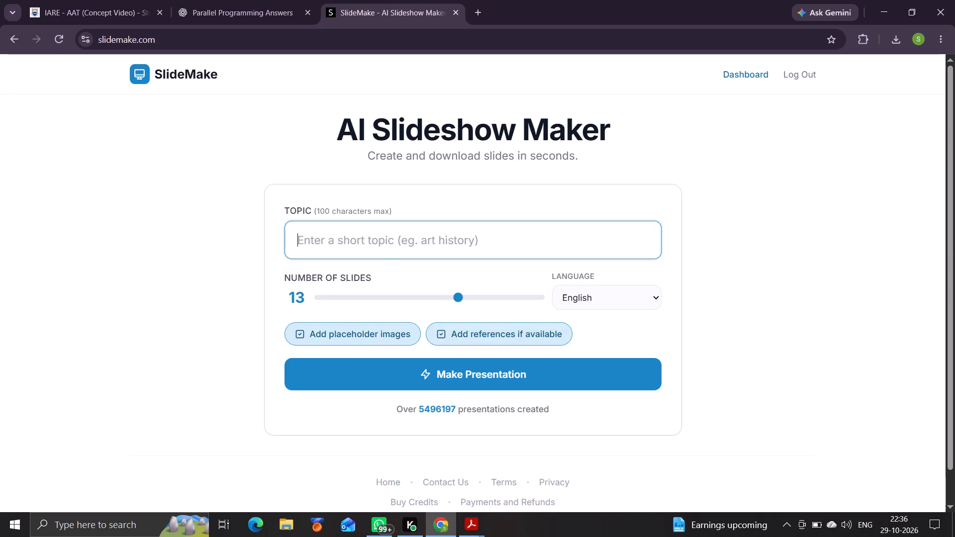
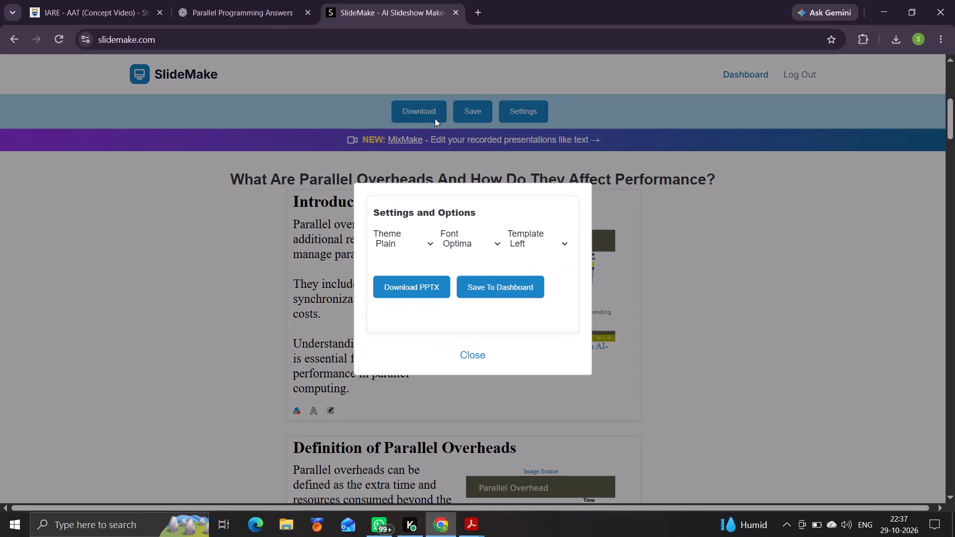
{"action": "left_click", "coordinate": [422, 282]}
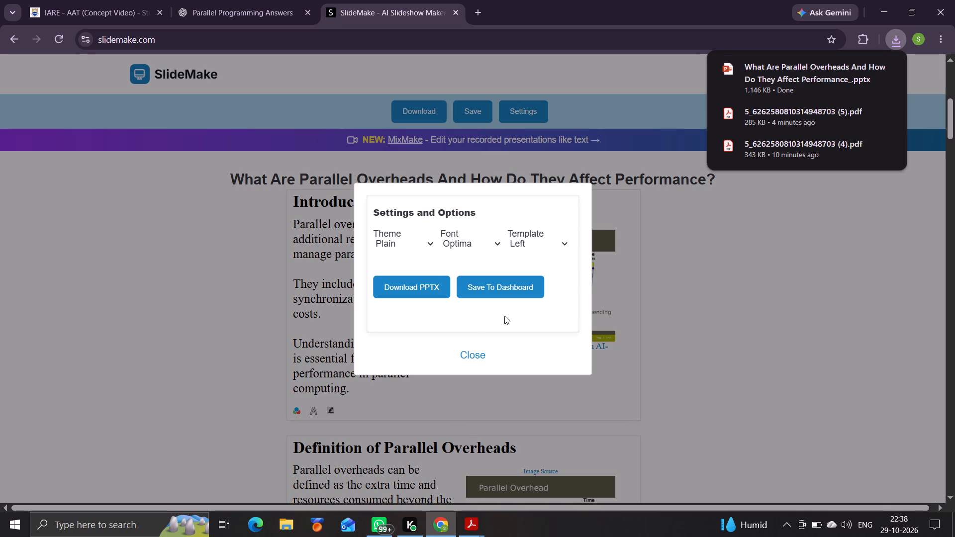
{"action": "left_click", "coordinate": [473, 355]}
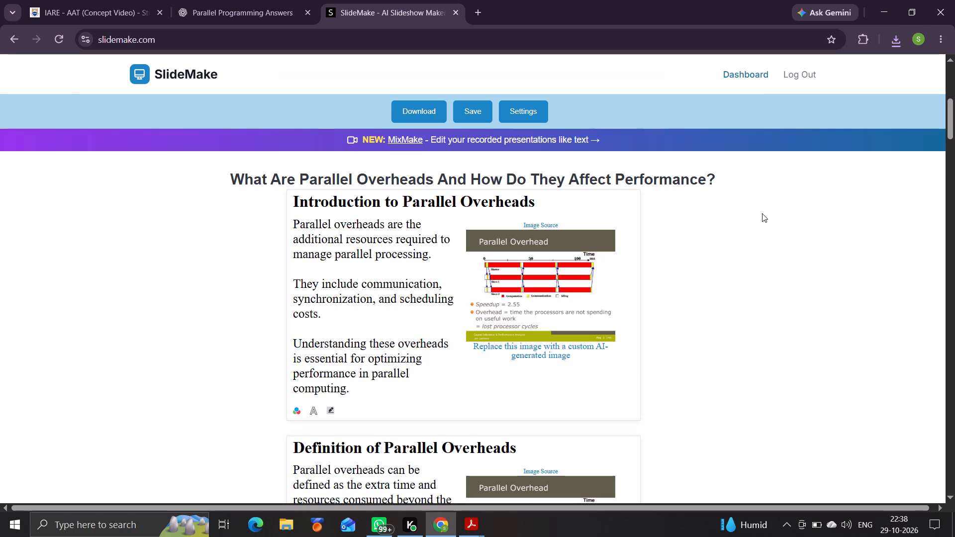
Open the downloaded parallel overheads presentation in PowerPoint, check its slides, and close it.
{"action": "left_click", "coordinate": [897, 45]}
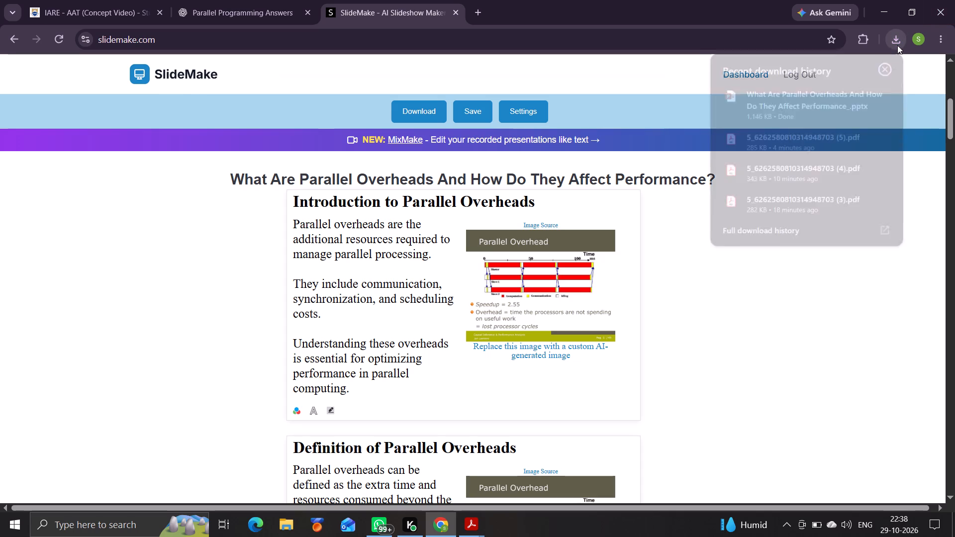
{"action": "left_click", "coordinate": [799, 99]}
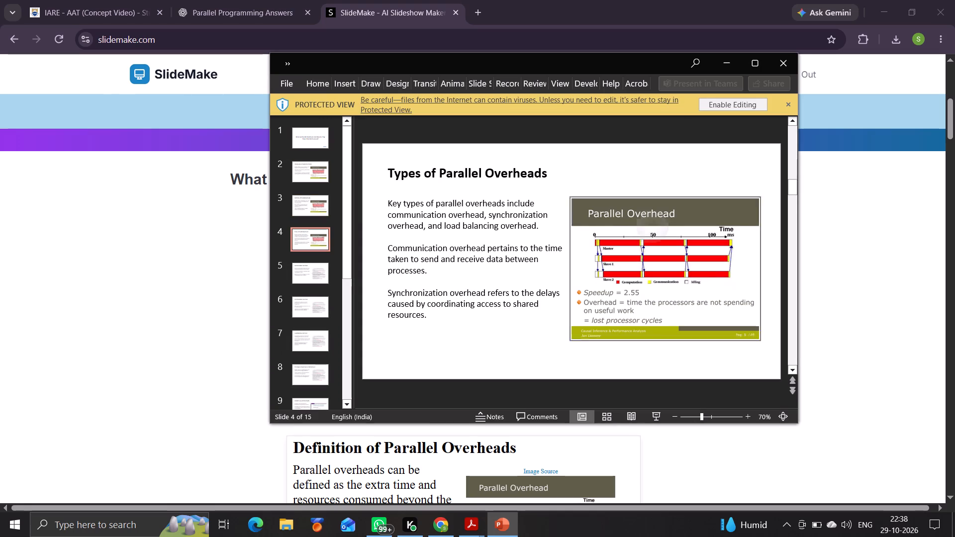
{"action": "left_click", "coordinate": [781, 65]}
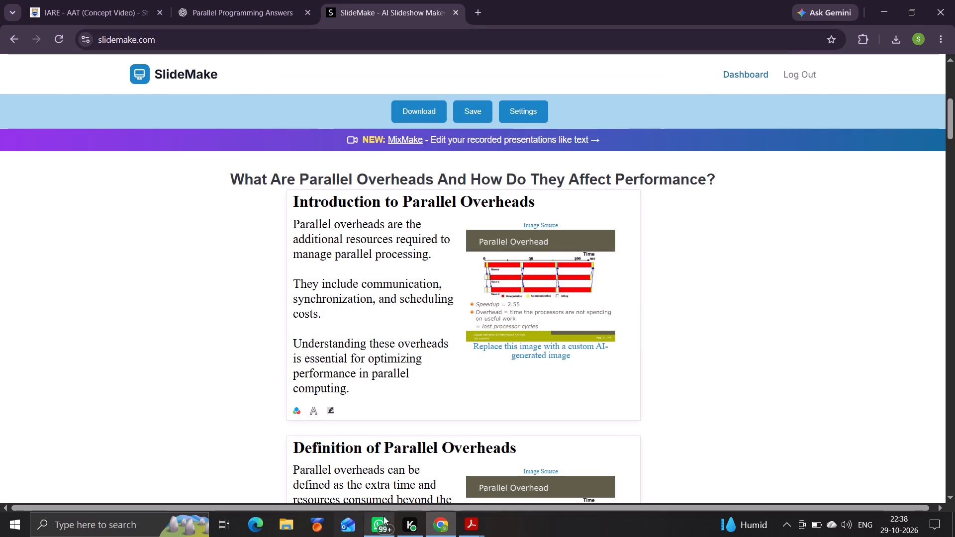
Search Google for "powerpoint" in a new browser tab, open Microsoft PowerPoint for the Web, and look over its start page.
{"action": "left_click", "coordinate": [478, 9]}
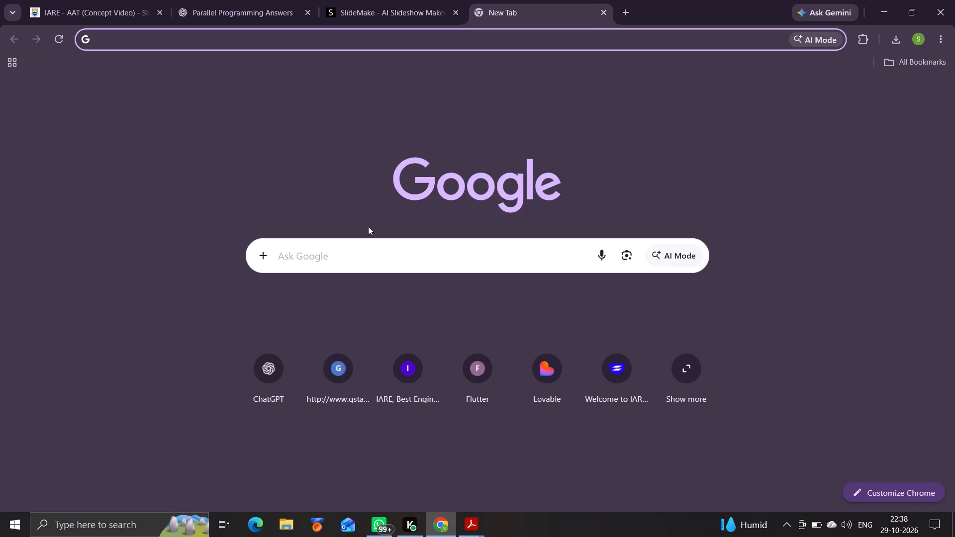
{"action": "left_click", "coordinate": [381, 255]}
{"action": "type", "text": "powerpoint"}
{"action": "key", "text": "Return"}
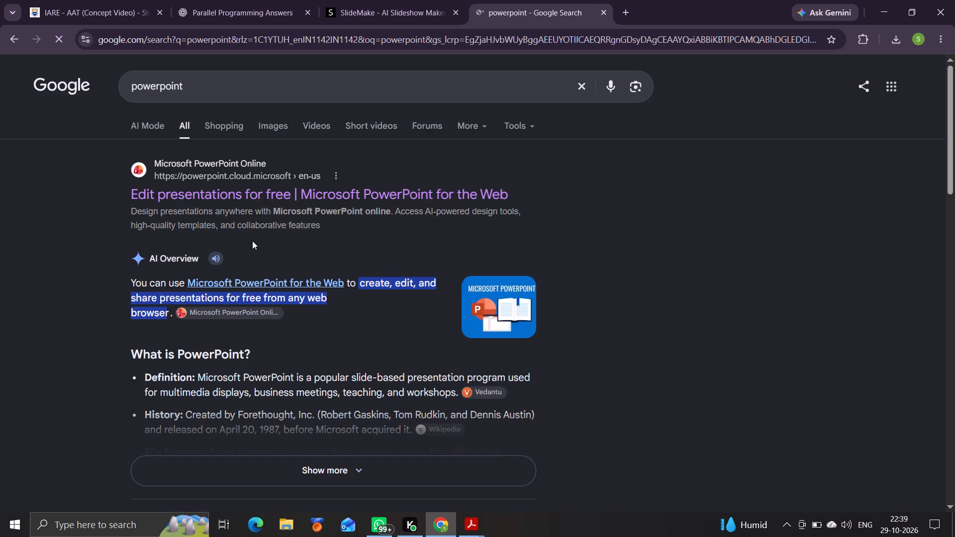
{"action": "left_click", "coordinate": [257, 193]}
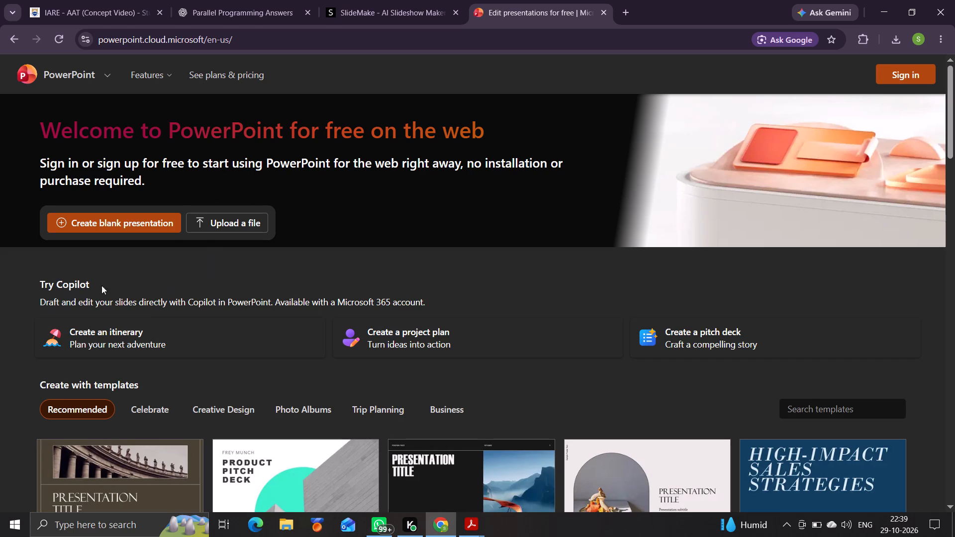
{"action": "scroll", "coordinate": [280, 281], "scroll_direction": "down", "scroll_amount": 1}
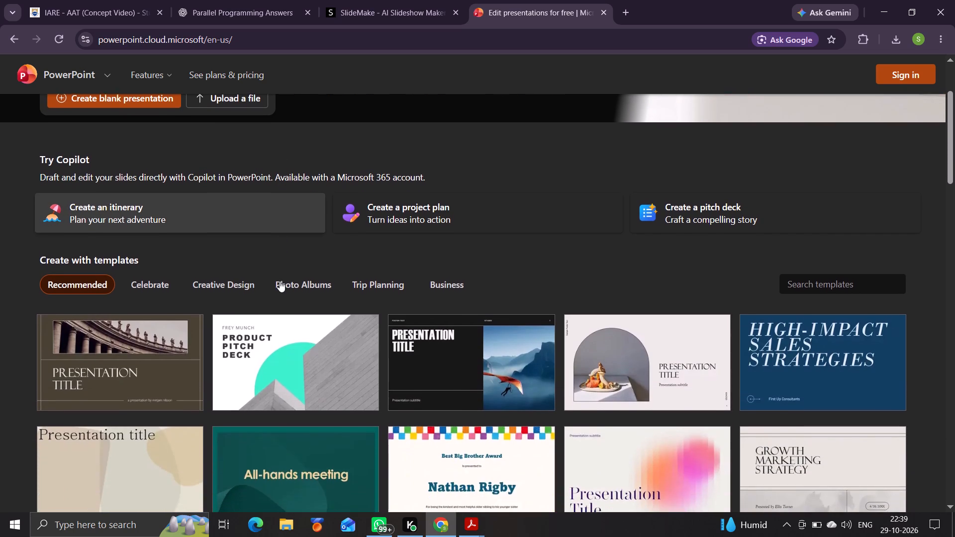
{"action": "scroll", "coordinate": [280, 281], "scroll_direction": "down", "scroll_amount": 1}
{"action": "scroll", "coordinate": [280, 284], "scroll_direction": "up", "scroll_amount": 11}
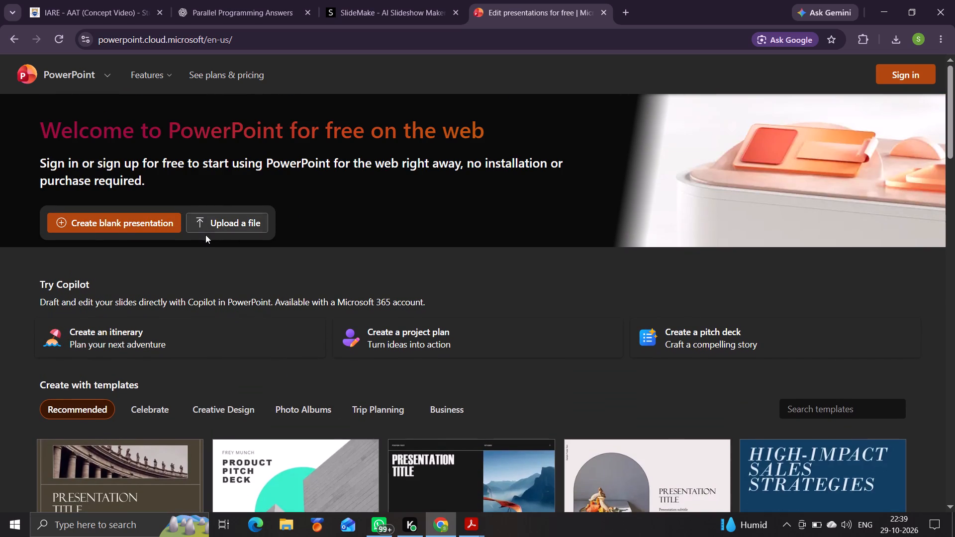
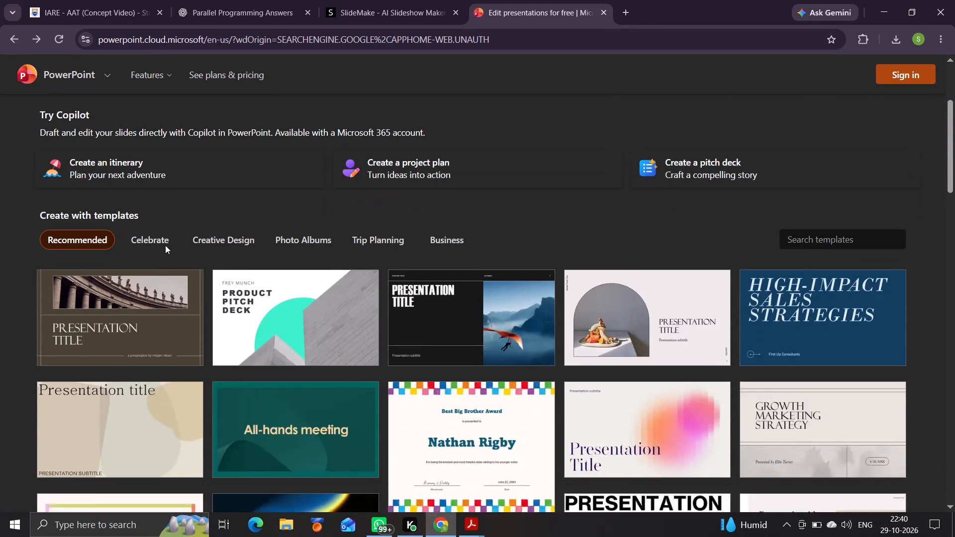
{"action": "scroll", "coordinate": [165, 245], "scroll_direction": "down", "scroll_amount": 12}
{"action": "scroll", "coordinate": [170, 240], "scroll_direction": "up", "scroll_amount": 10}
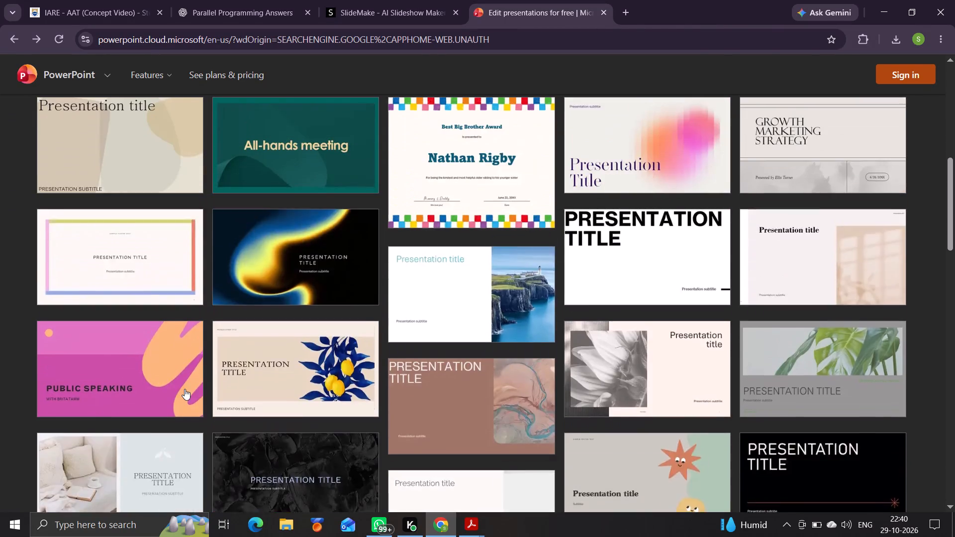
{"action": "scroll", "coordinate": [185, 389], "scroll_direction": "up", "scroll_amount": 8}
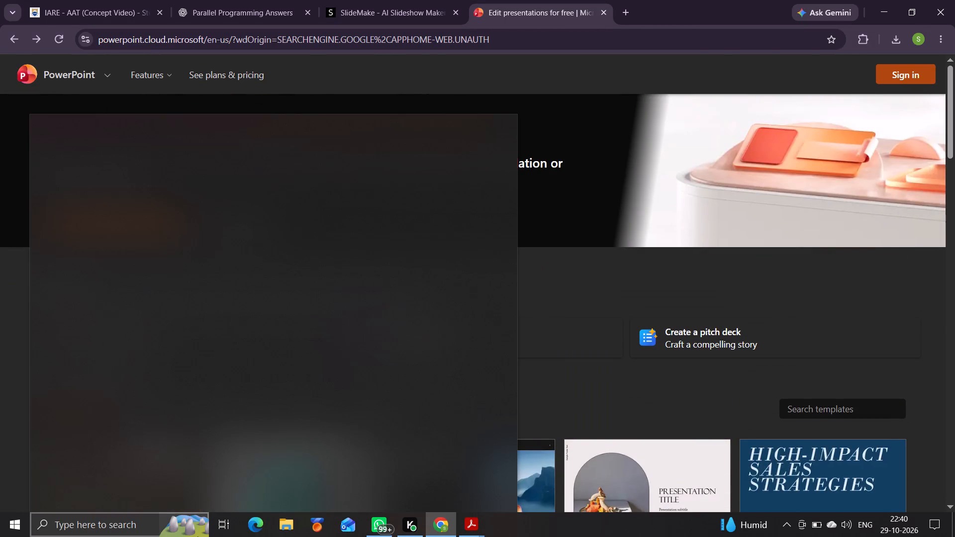
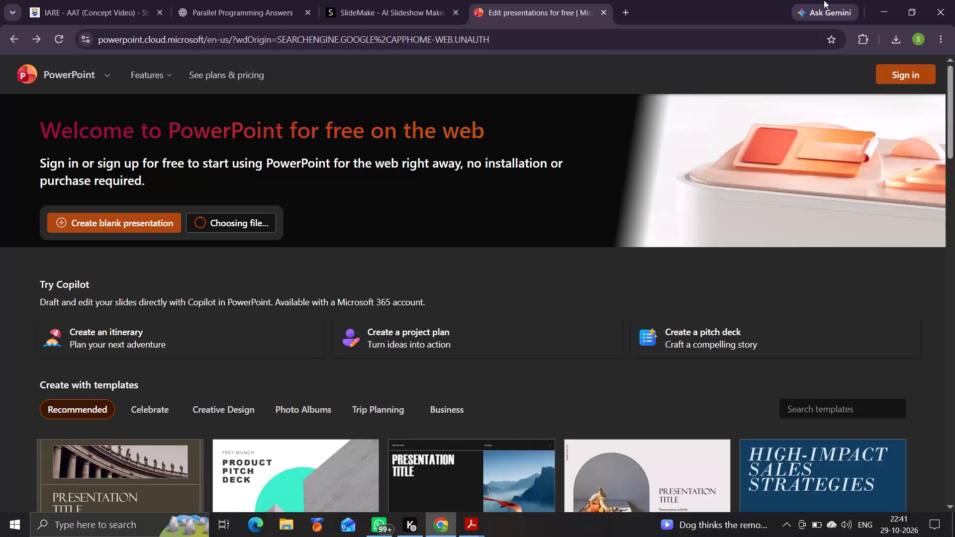
Close the stalled PowerPoint page and reopen PowerPoint for the web in a new tab through a Google search for powerpoint.
{"action": "left_click", "coordinate": [606, 12]}
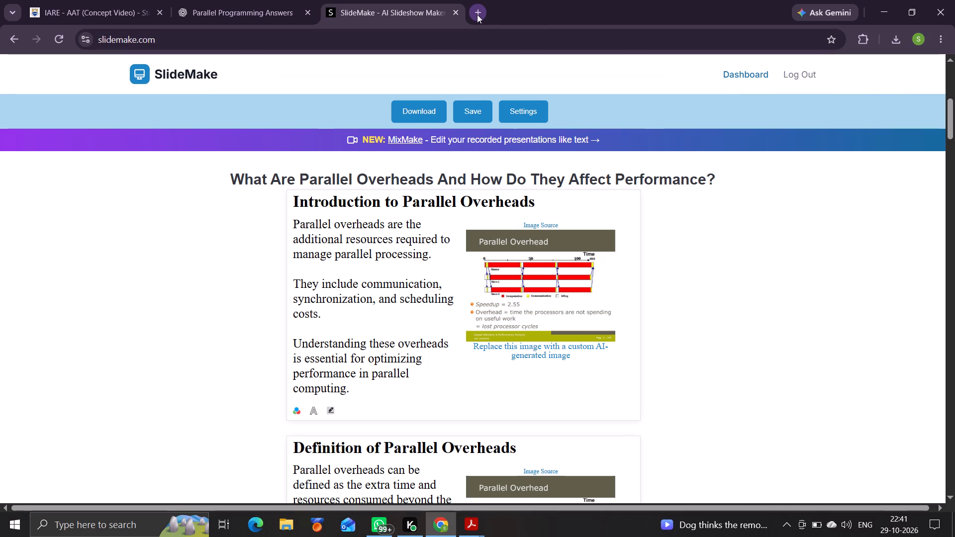
{"action": "left_click", "coordinate": [477, 14]}
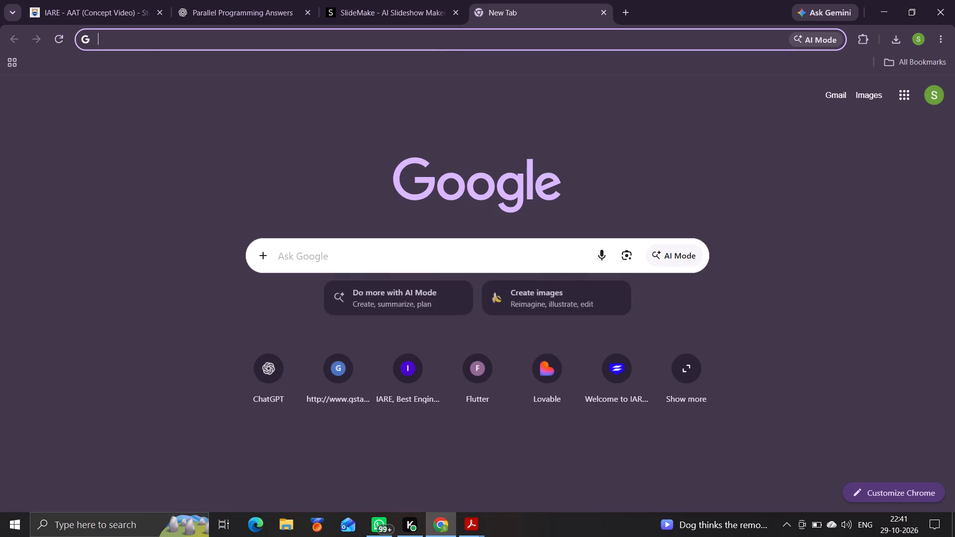
{"action": "left_click", "coordinate": [365, 251]}
{"action": "left_click", "coordinate": [344, 282]}
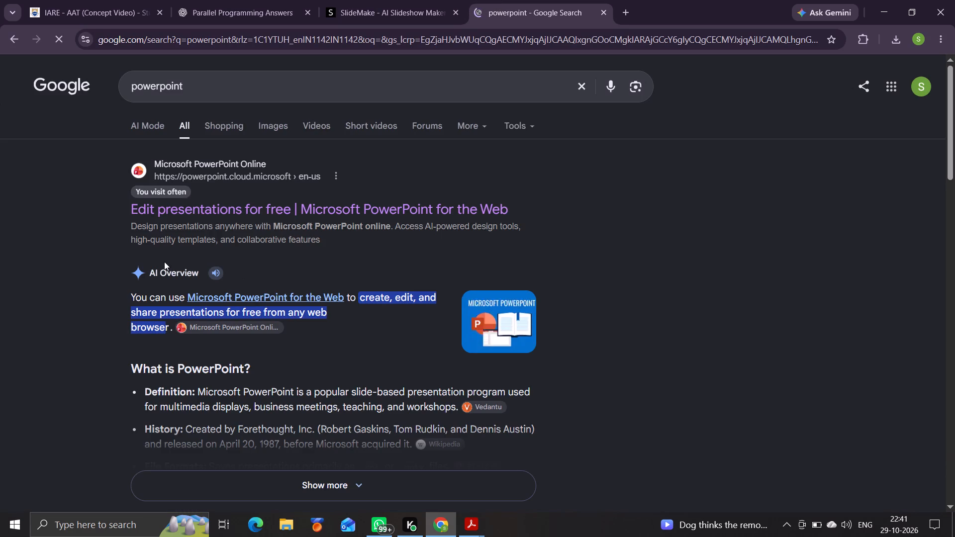
{"action": "left_click", "coordinate": [232, 206]}
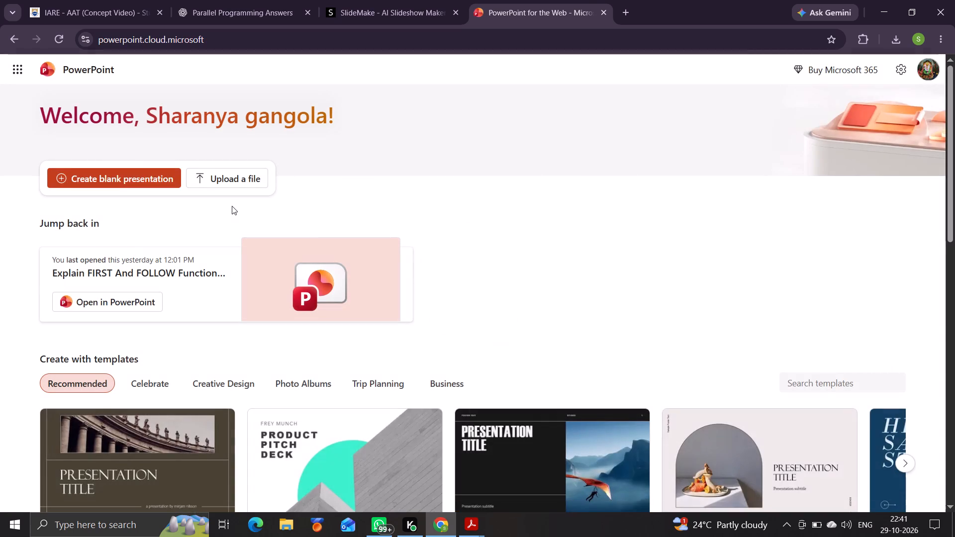
Open the recent presentation "Explain FIRST And FOLLOW Functions".
{"action": "left_click", "coordinate": [271, 297]}
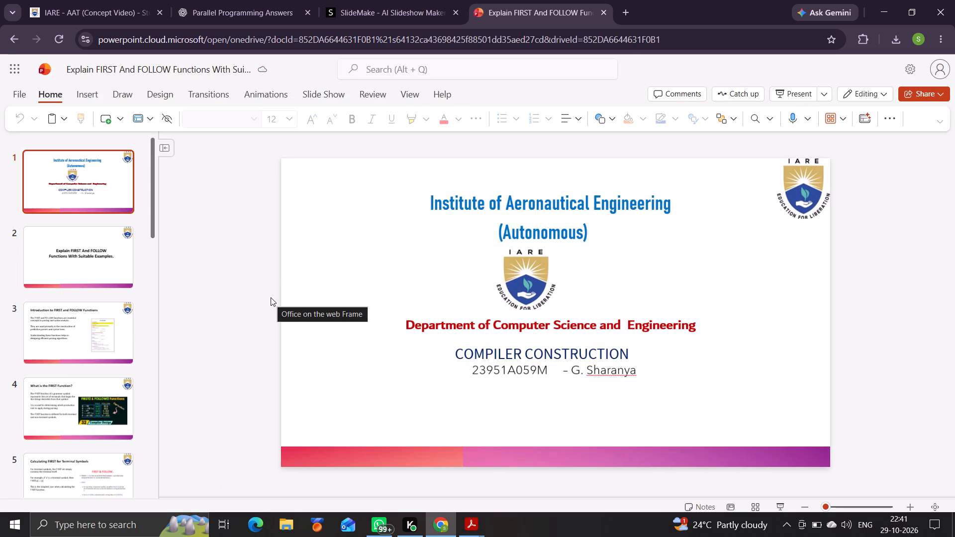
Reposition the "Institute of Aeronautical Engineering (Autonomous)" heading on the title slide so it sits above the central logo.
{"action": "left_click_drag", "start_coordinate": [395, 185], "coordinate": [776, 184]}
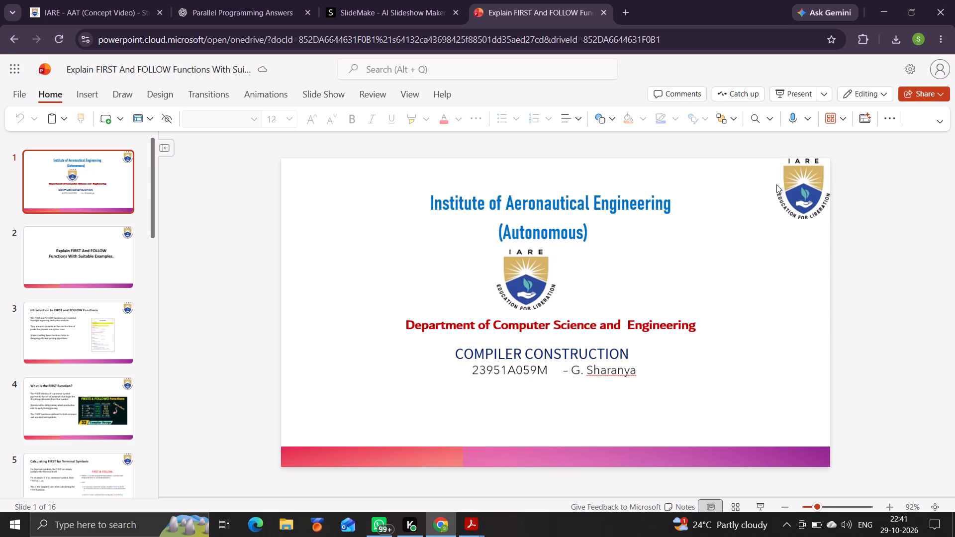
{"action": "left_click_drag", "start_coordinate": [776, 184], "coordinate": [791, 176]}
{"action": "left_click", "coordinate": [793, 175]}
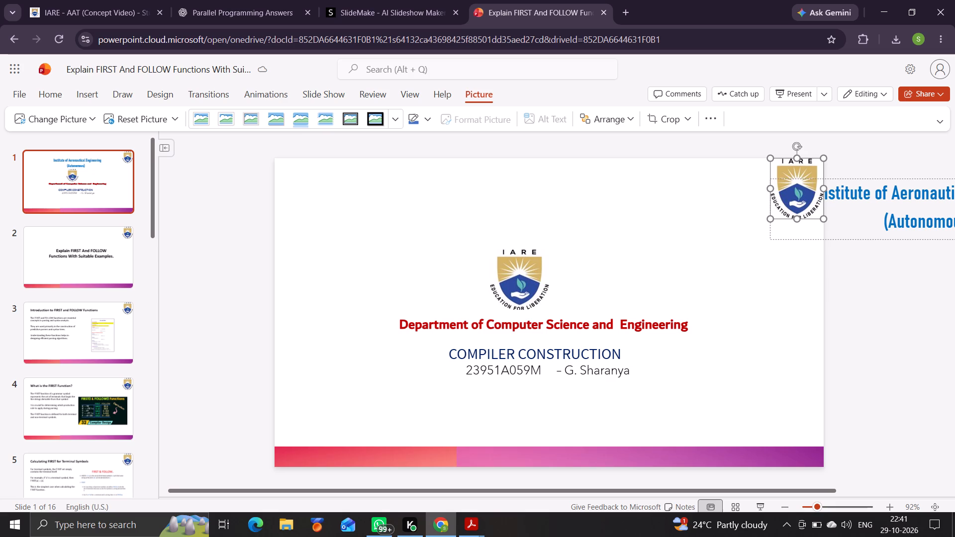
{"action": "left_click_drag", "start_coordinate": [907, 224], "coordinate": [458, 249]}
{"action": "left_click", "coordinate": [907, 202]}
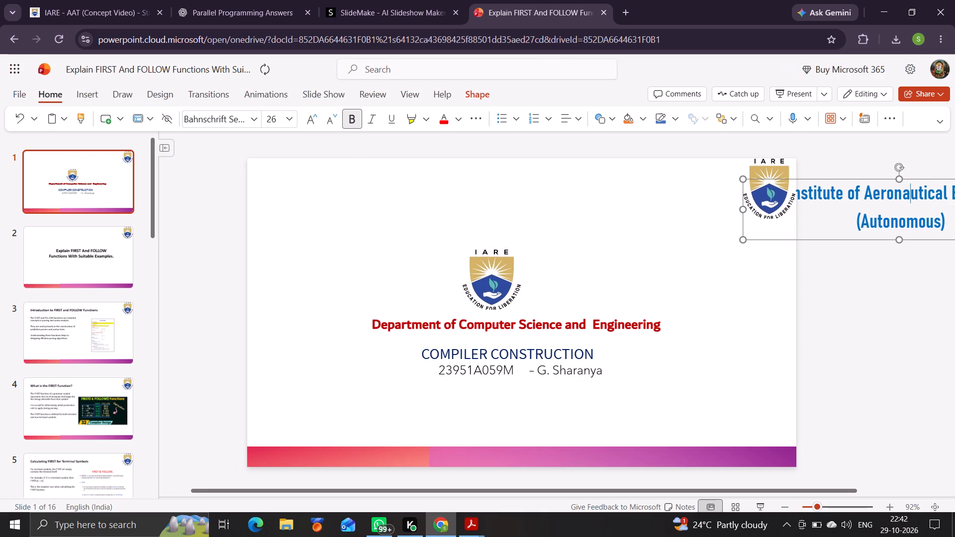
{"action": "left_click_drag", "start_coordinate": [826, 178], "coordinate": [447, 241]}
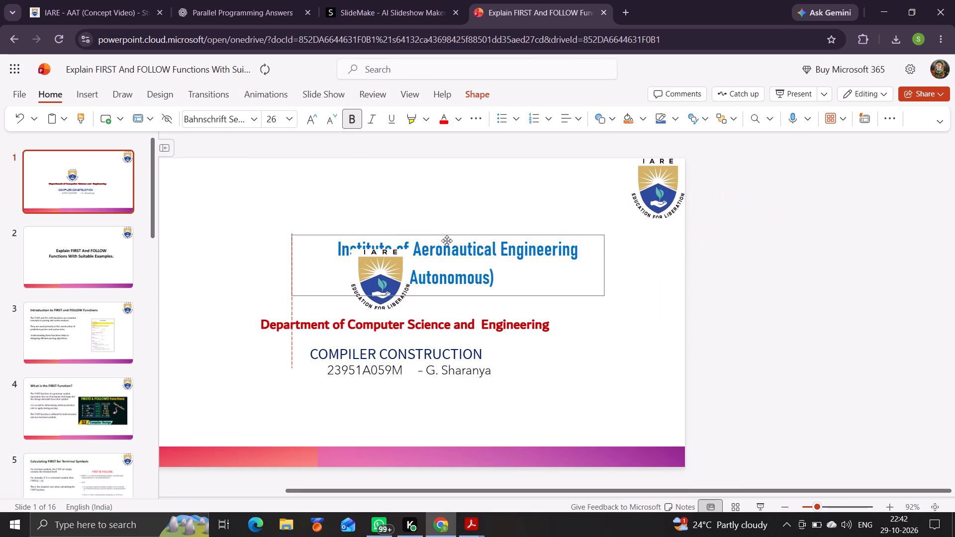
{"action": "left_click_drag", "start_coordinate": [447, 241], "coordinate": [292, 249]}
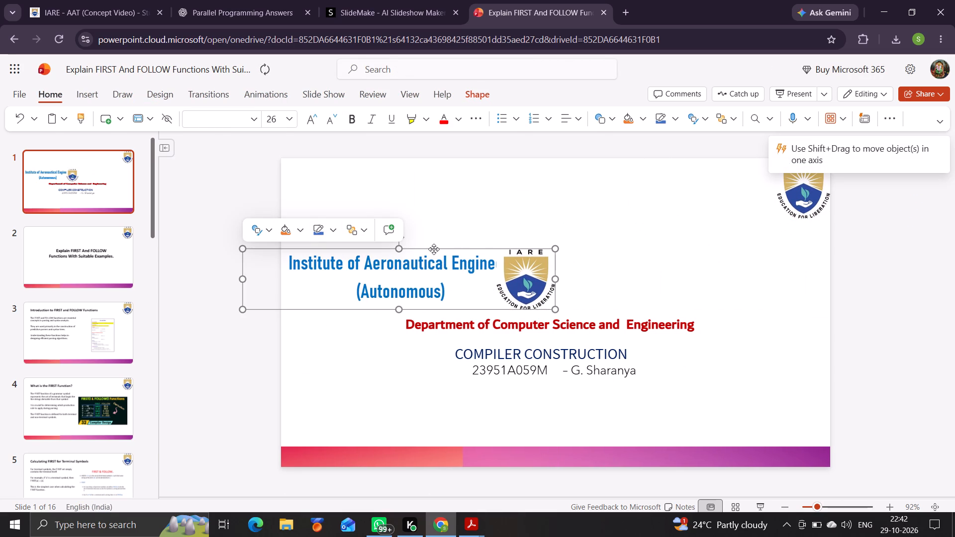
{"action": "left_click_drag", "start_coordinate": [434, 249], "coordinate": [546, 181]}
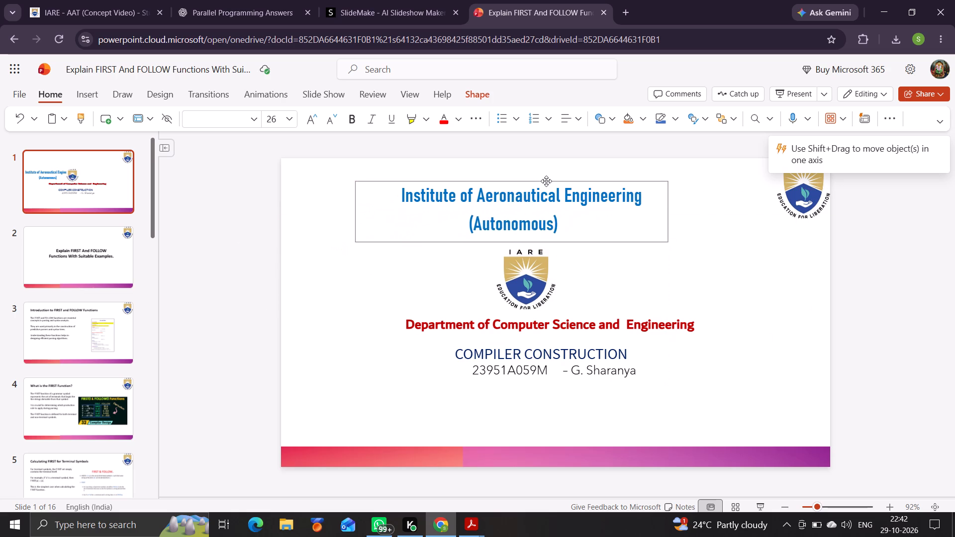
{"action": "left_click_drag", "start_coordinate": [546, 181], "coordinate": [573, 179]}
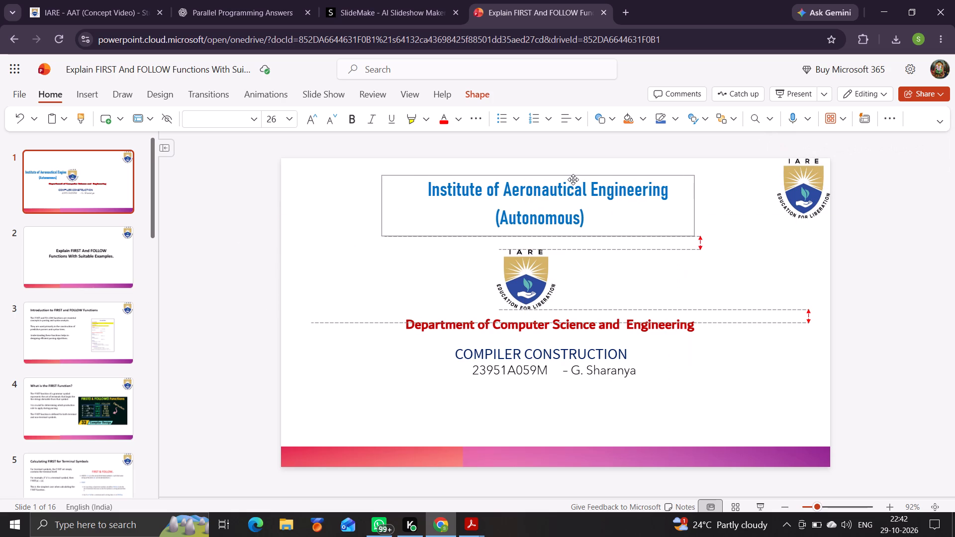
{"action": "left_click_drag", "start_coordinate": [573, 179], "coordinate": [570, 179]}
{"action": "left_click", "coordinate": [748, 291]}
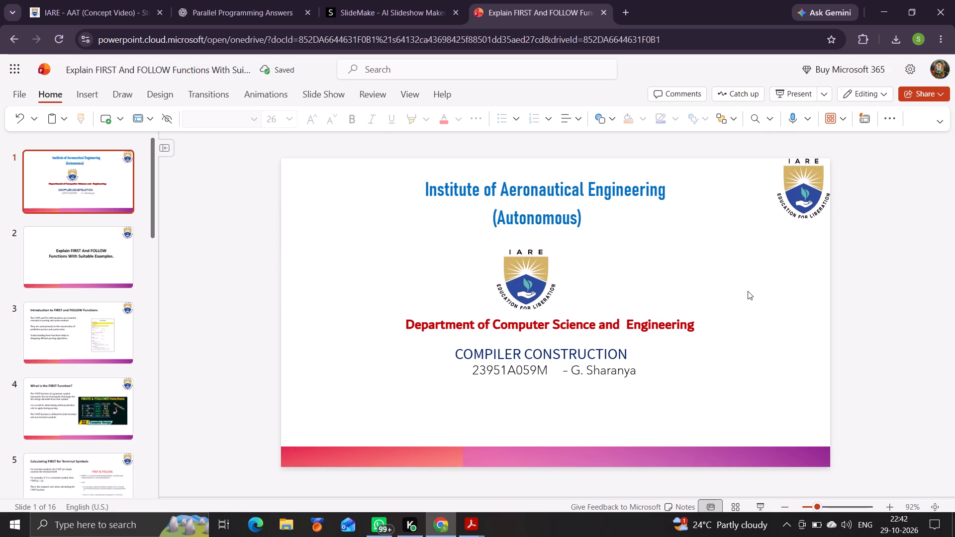
Copy all the text boxes and both logos on the IARE title slide together.
{"action": "left_click_drag", "start_coordinate": [303, 170], "coordinate": [800, 407]}
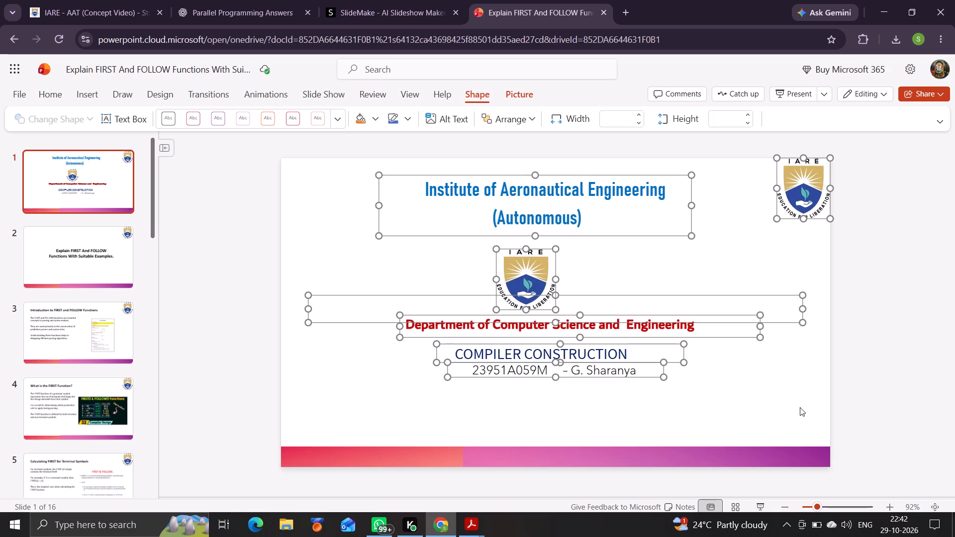
{"action": "key", "text": "ctrl+c"}
{"action": "left_click", "coordinate": [939, 389]}
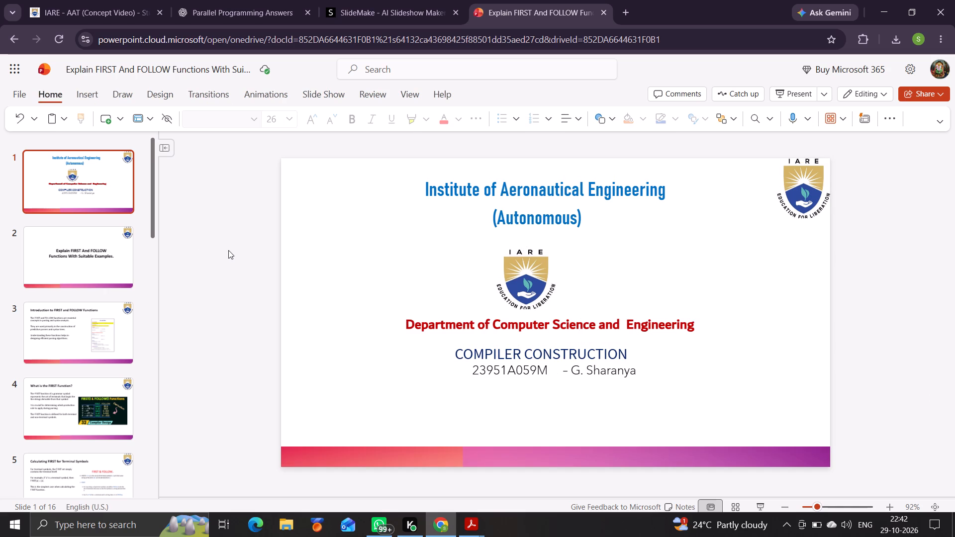
Return to the PowerPoint home page and upload the "What Are Parallel Overheads And How Do They Affect Performance?" file from Downloads.
{"action": "left_click", "coordinate": [18, 42]}
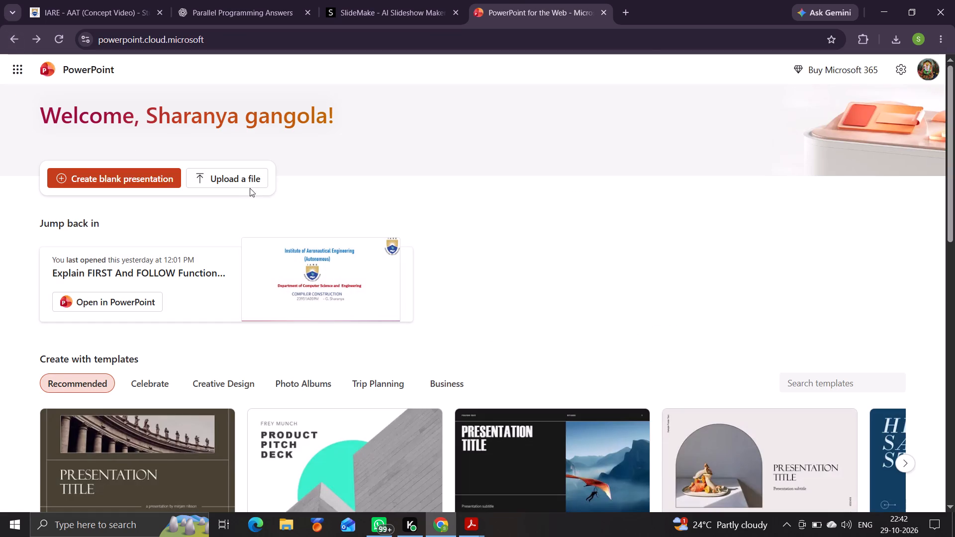
{"action": "left_click", "coordinate": [241, 177]}
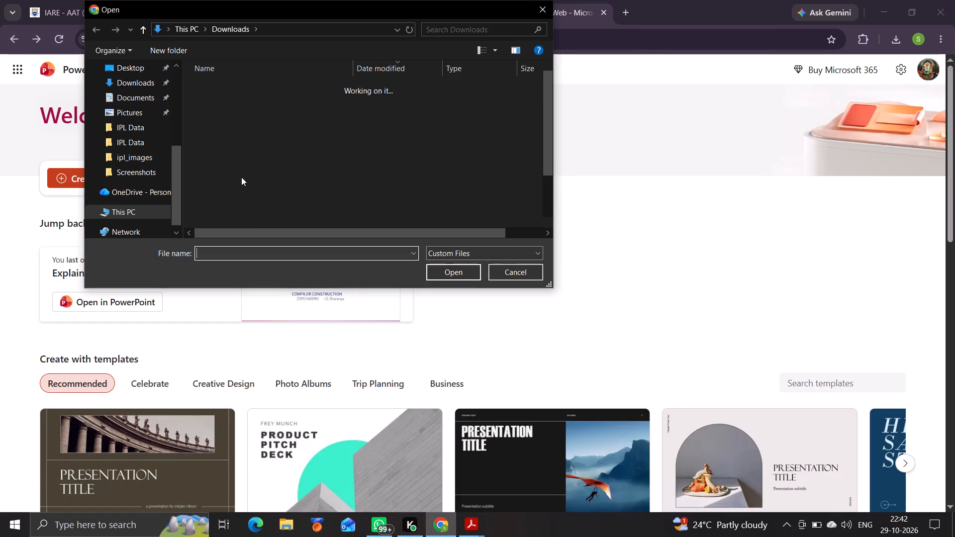
{"action": "left_click", "coordinate": [253, 96]}
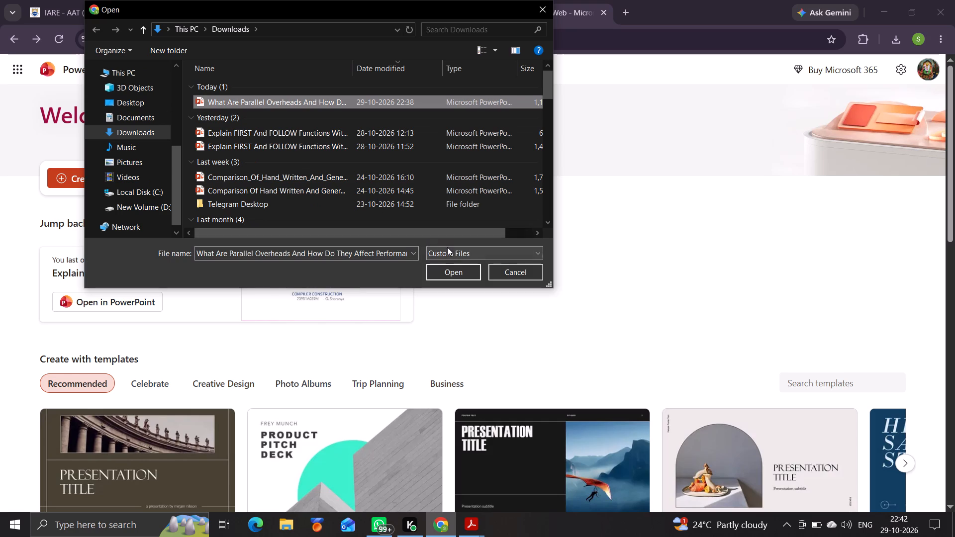
{"action": "left_click", "coordinate": [454, 276]}
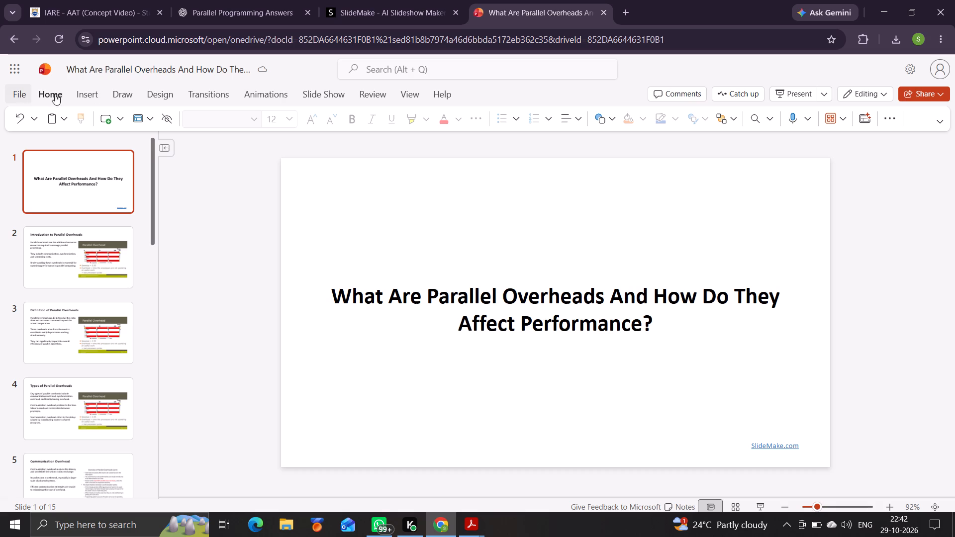
Insert a new slide directly after the first slide.
{"action": "left_click", "coordinate": [97, 93]}
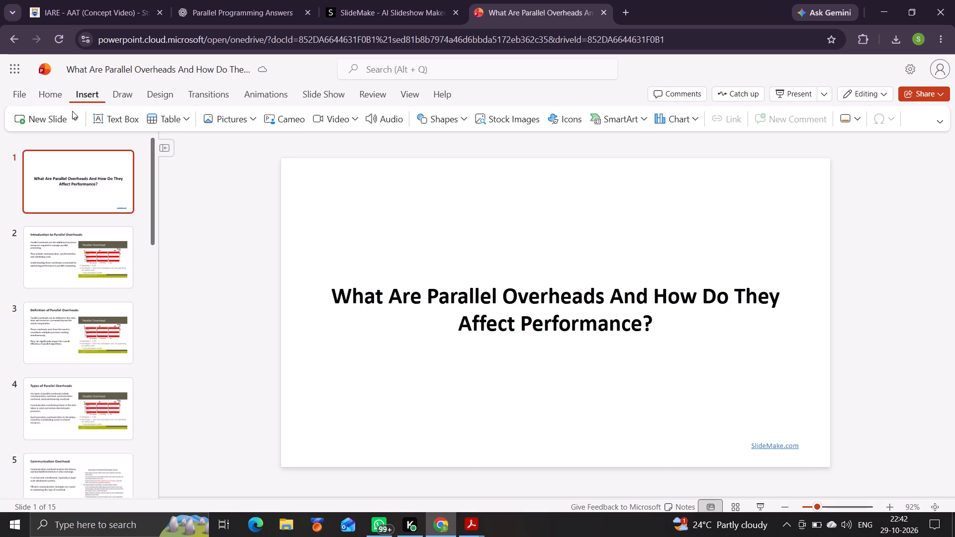
{"action": "left_click", "coordinate": [48, 115]}
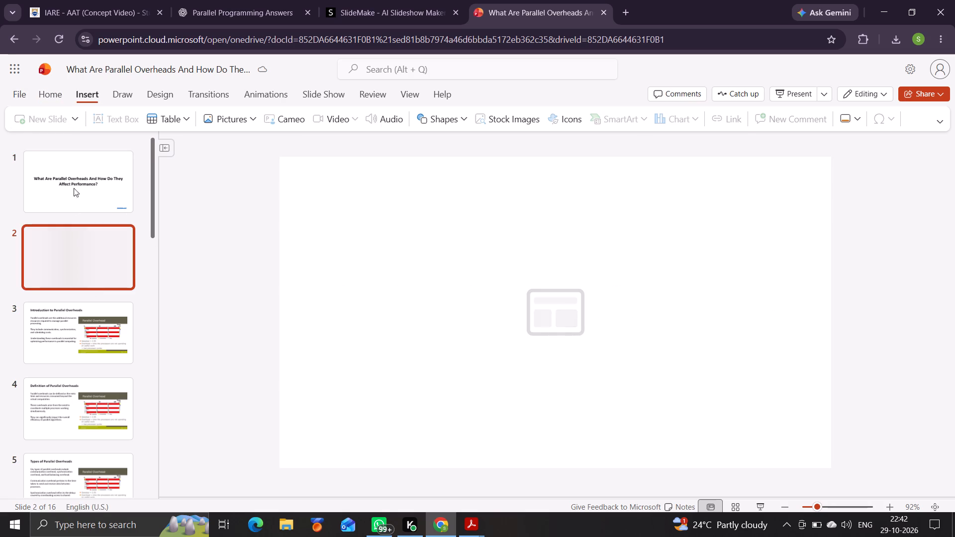
Copy the full title text "What Are Parallel Overheads And How Do They Affect Performance?" from slide 1 and paste it onto blank slide 2.
{"action": "left_click", "coordinate": [76, 178]}
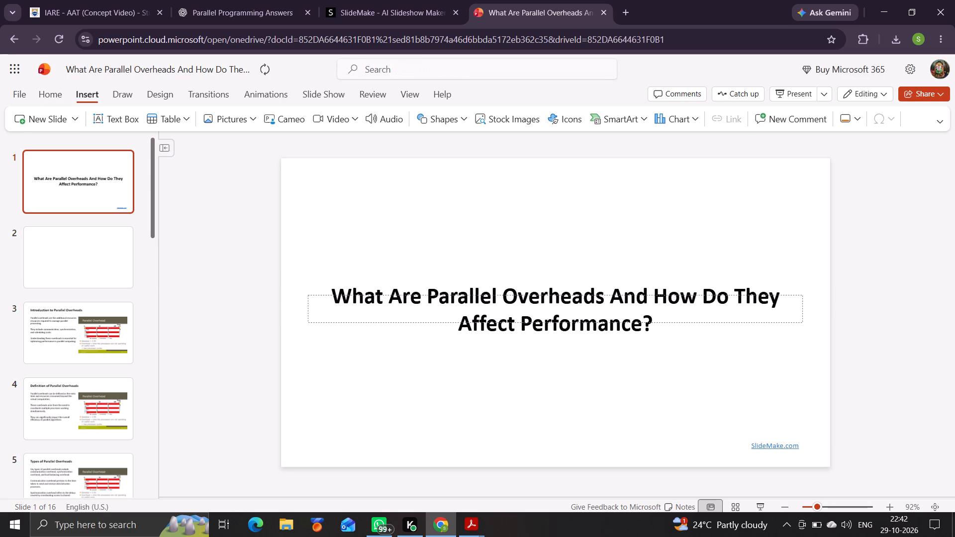
{"action": "left_click", "coordinate": [331, 294]}
{"action": "left_click_drag", "start_coordinate": [335, 297], "coordinate": [363, 293]}
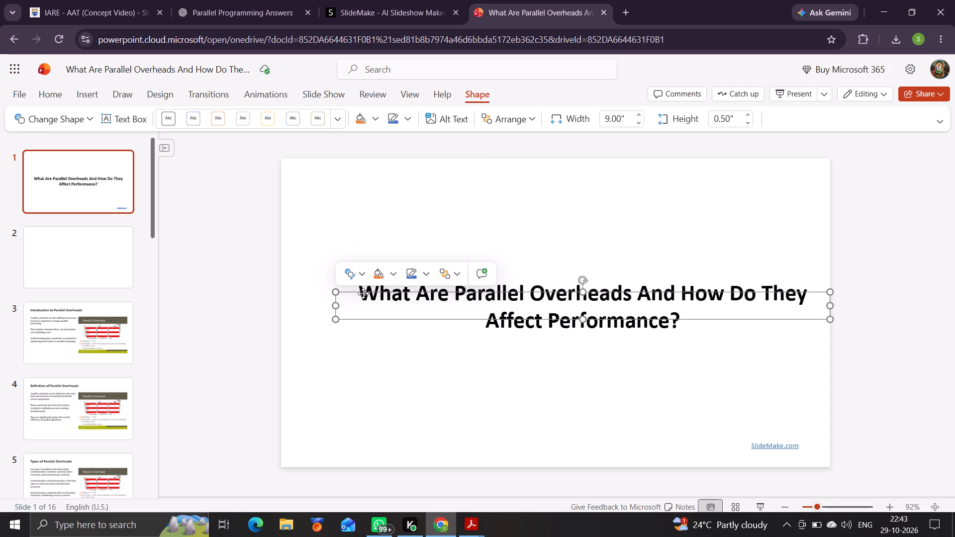
{"action": "left_click_drag", "start_coordinate": [365, 295], "coordinate": [431, 306]}
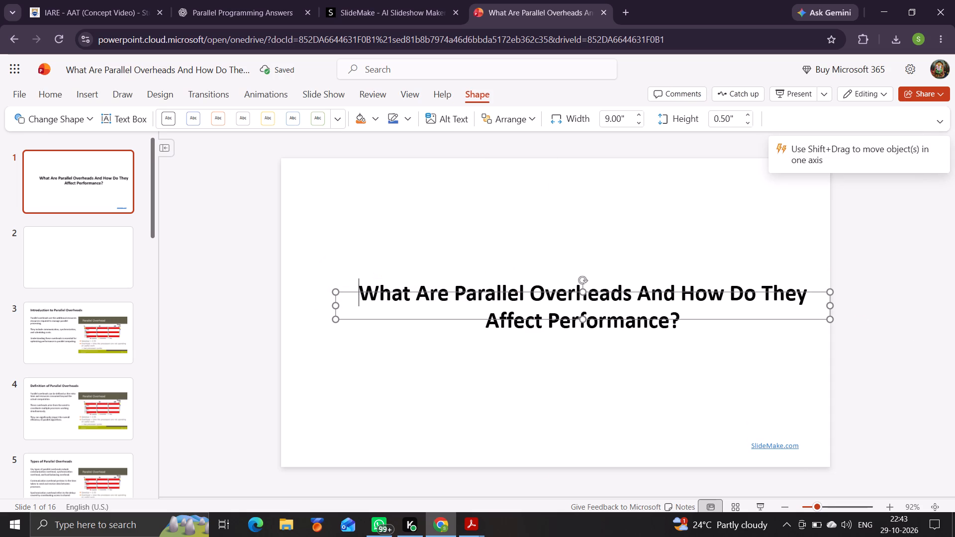
{"action": "left_click_drag", "start_coordinate": [431, 306], "coordinate": [678, 347]}
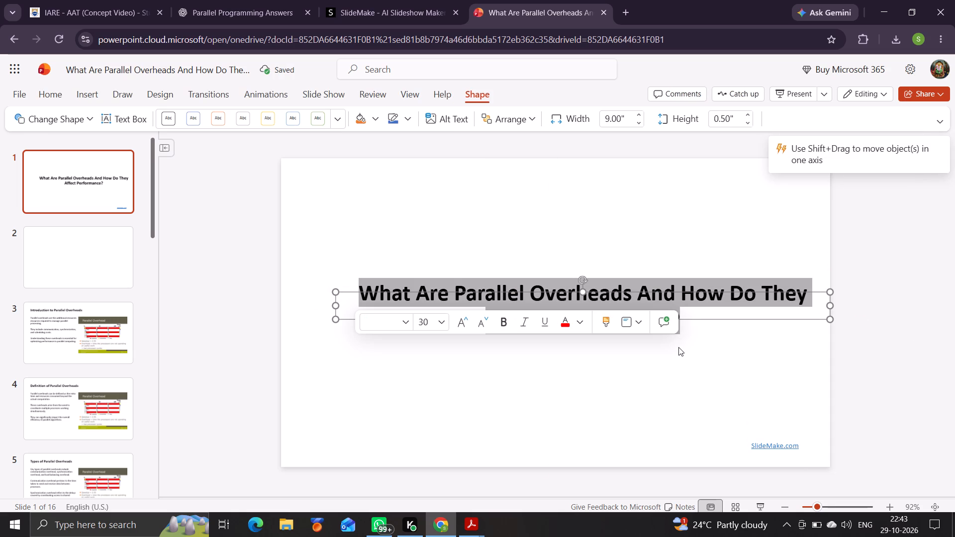
{"action": "key", "text": "ctrl+c"}
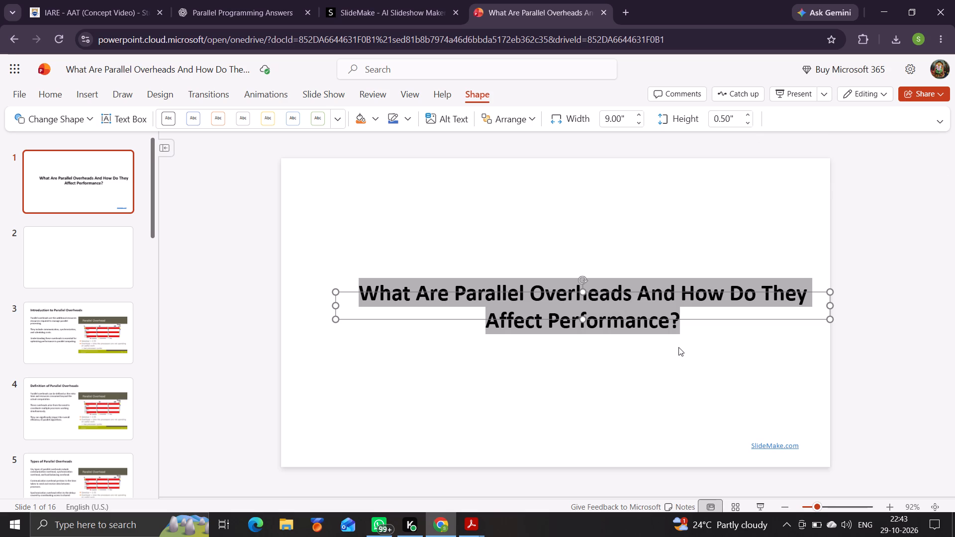
{"action": "left_click", "coordinate": [49, 259]}
{"action": "key", "text": "ctrl+v"}
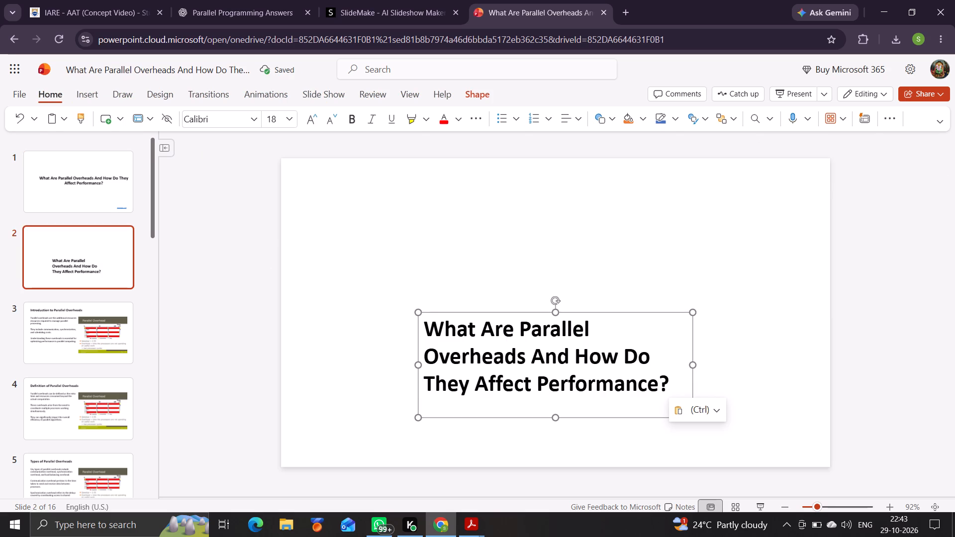
Centre-align the pasted title text on slide 2.
{"action": "left_click", "coordinate": [622, 371]}
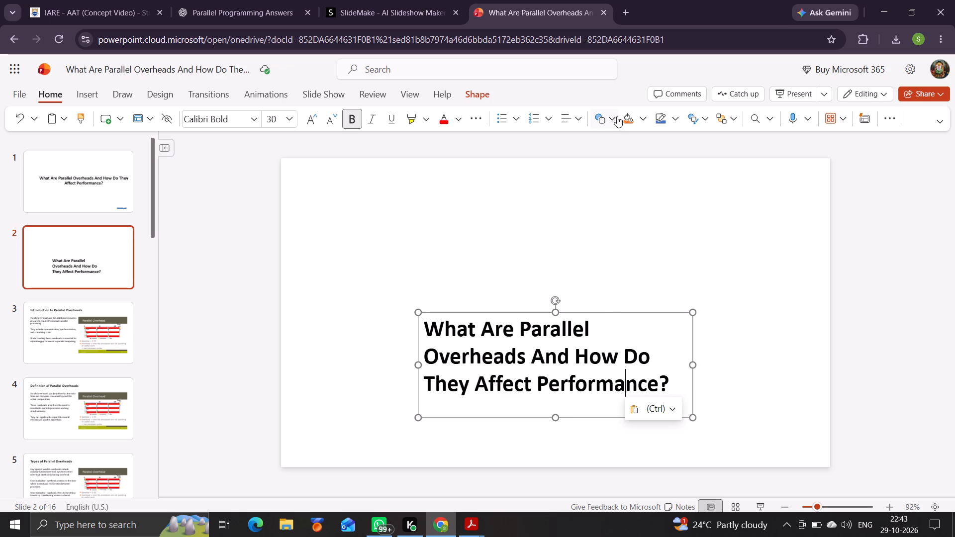
{"action": "left_click", "coordinate": [576, 114]}
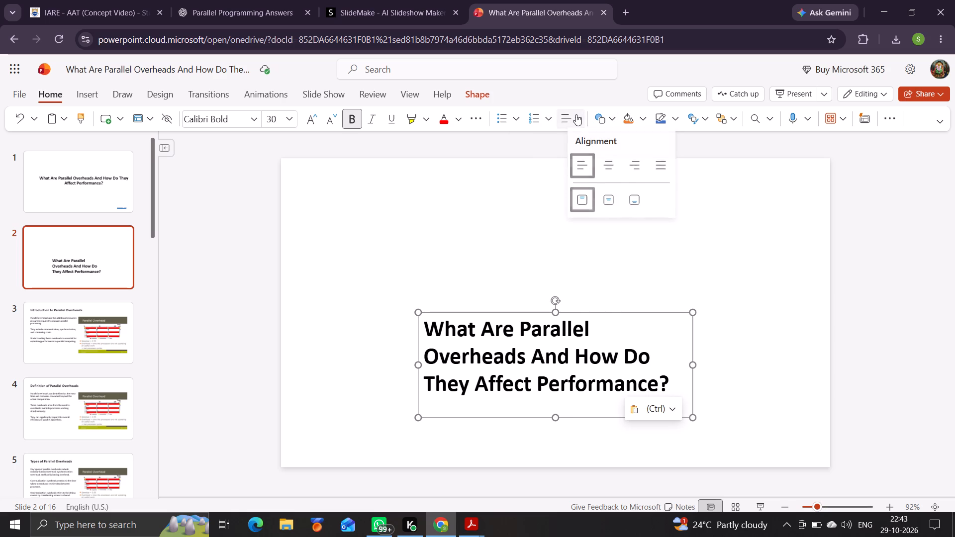
{"action": "left_click", "coordinate": [603, 171]}
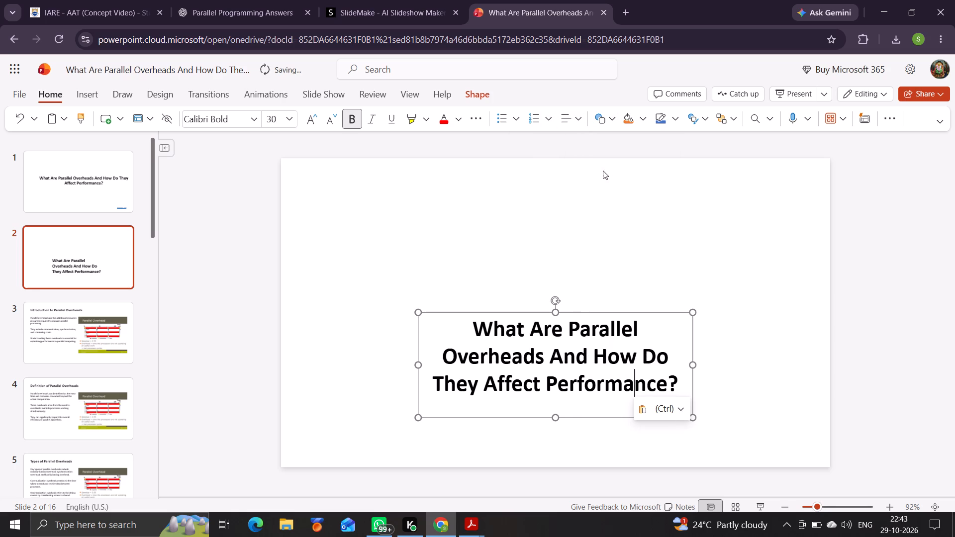
Widen slide 2's title text box on both sides so the title fits on two lines.
{"action": "left_click_drag", "start_coordinate": [418, 367], "coordinate": [364, 361]}
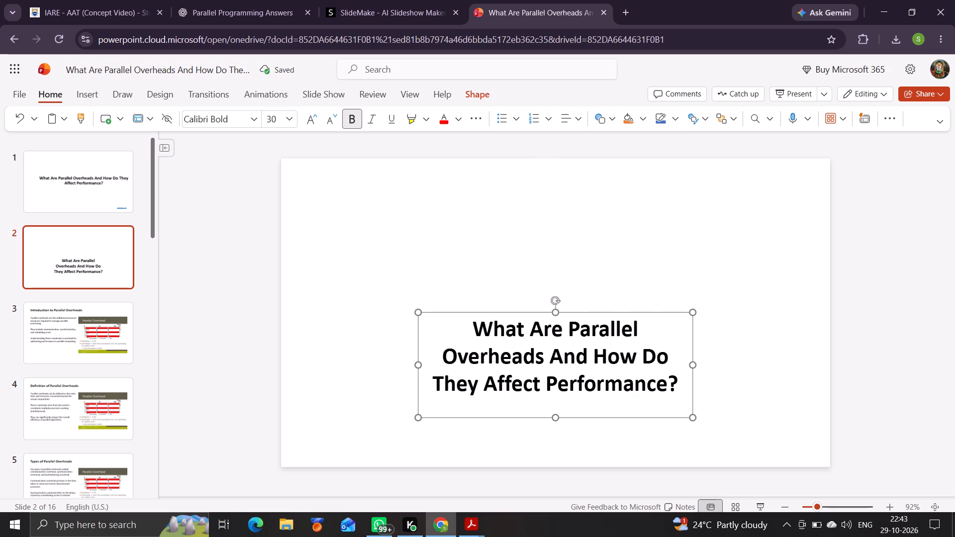
{"action": "left_click_drag", "start_coordinate": [364, 361], "coordinate": [327, 354]}
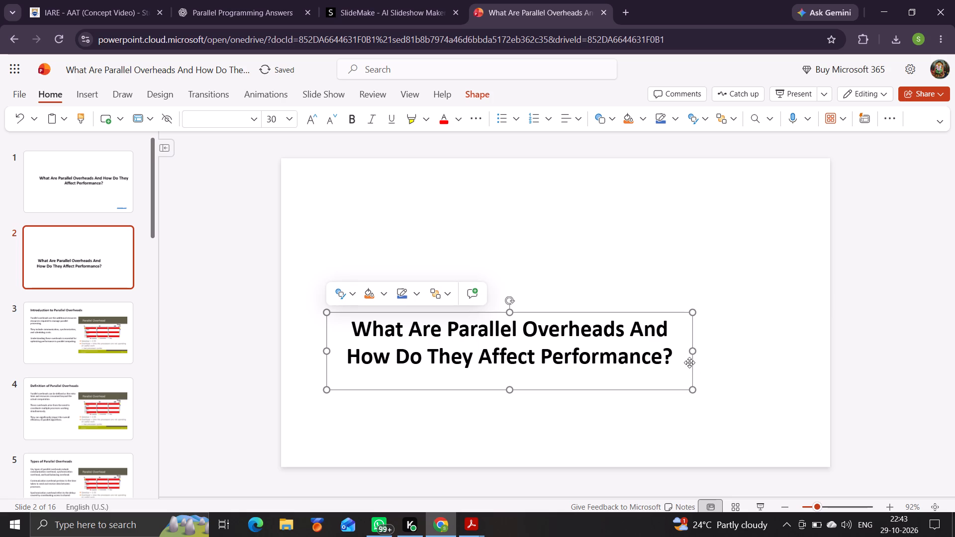
{"action": "left_click_drag", "start_coordinate": [693, 351], "coordinate": [814, 341]}
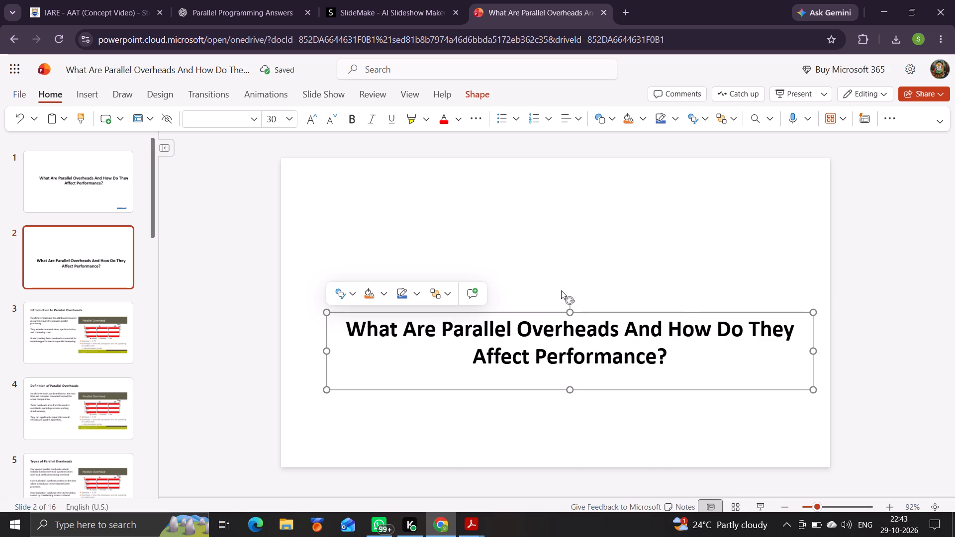
Move slide 2's title text box up so the title sits near the centre of the slide.
{"action": "left_click_drag", "start_coordinate": [556, 314], "coordinate": [543, 268]}
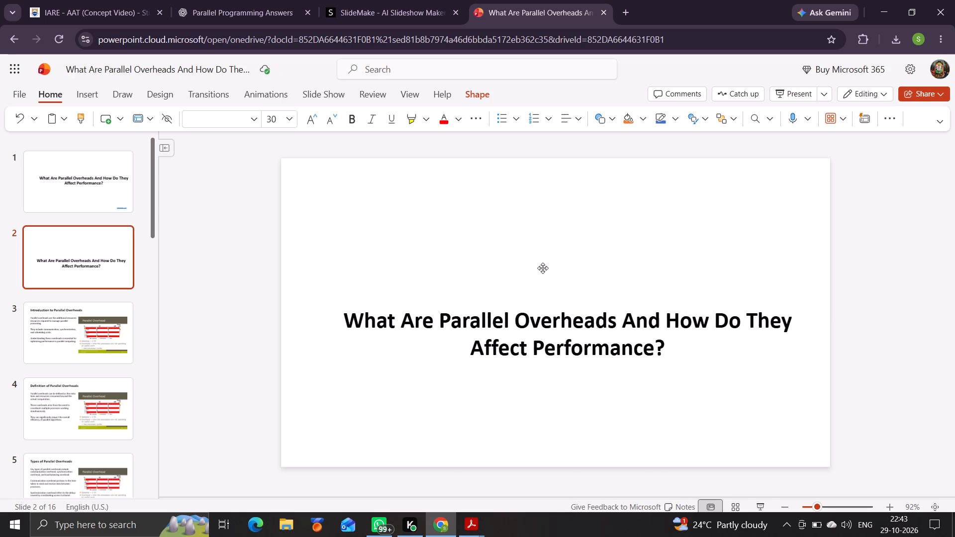
{"action": "left_click_drag", "start_coordinate": [543, 268], "coordinate": [540, 260]}
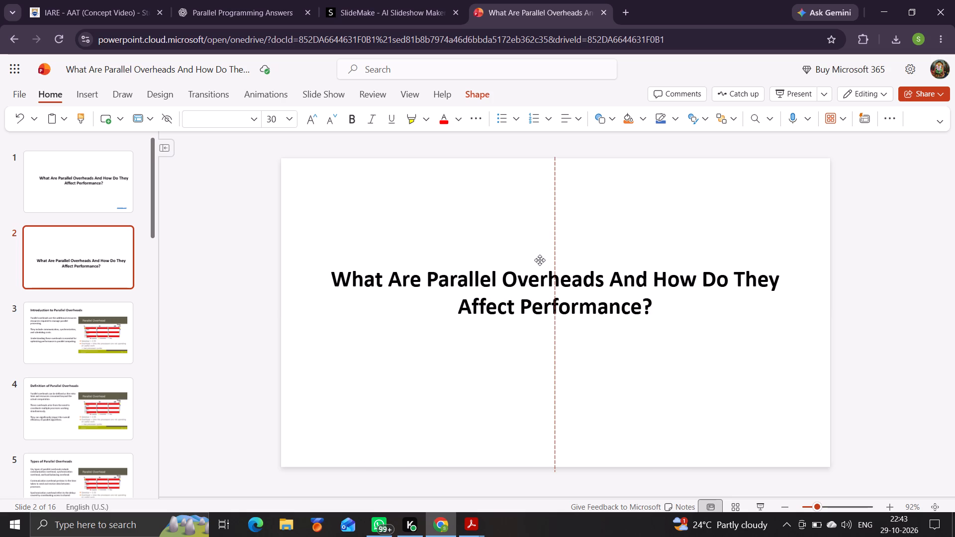
{"action": "left_click_drag", "start_coordinate": [540, 260], "coordinate": [535, 256]}
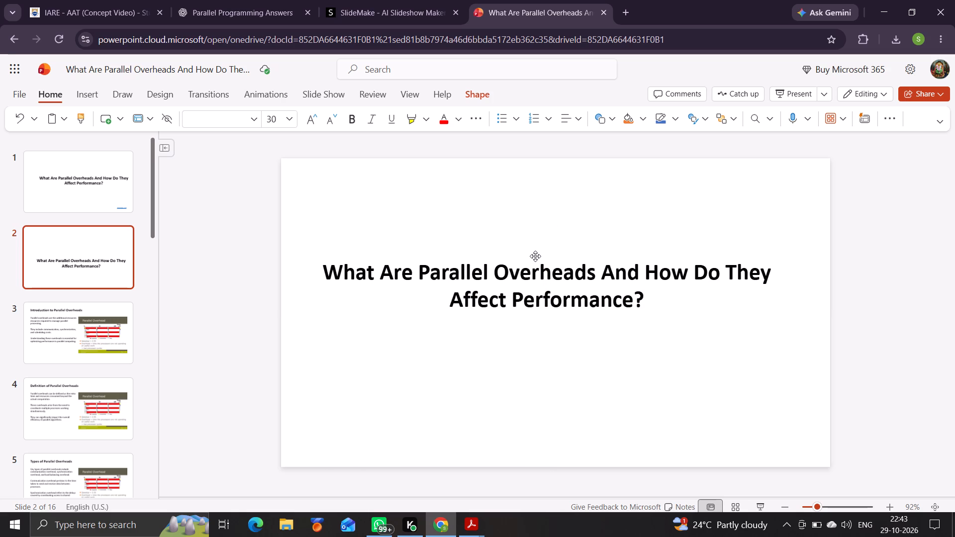
{"action": "left_click_drag", "start_coordinate": [535, 256], "coordinate": [536, 255]}
{"action": "left_click", "coordinate": [634, 420]}
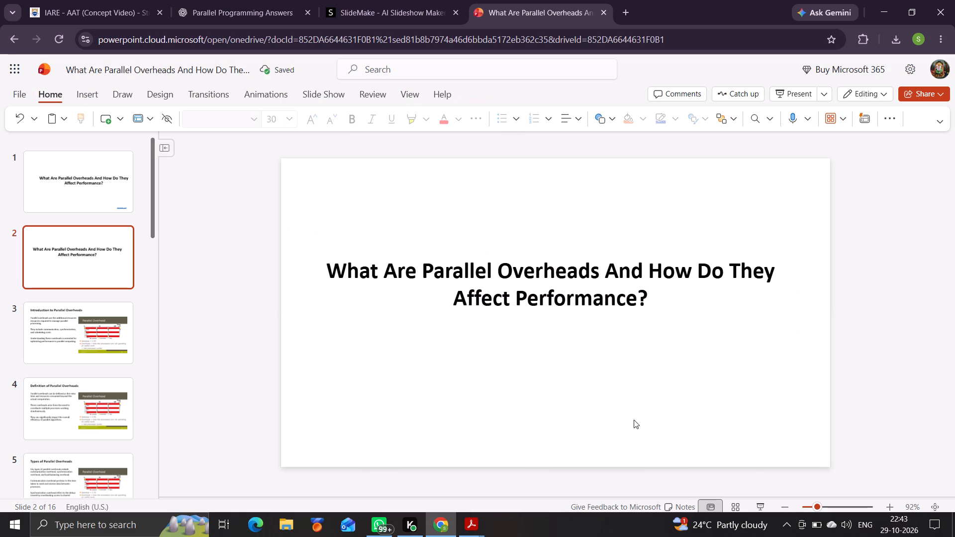
Delete the title text box and the SlideMake.com link text box from slide 1, leaving it blank.
{"action": "double_click", "coordinate": [59, 152]}
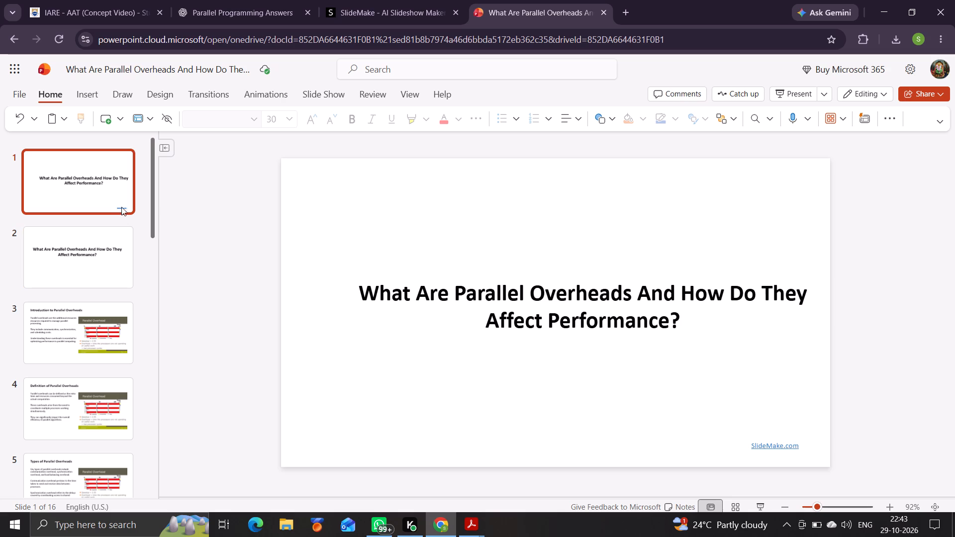
{"action": "left_click", "coordinate": [514, 286]}
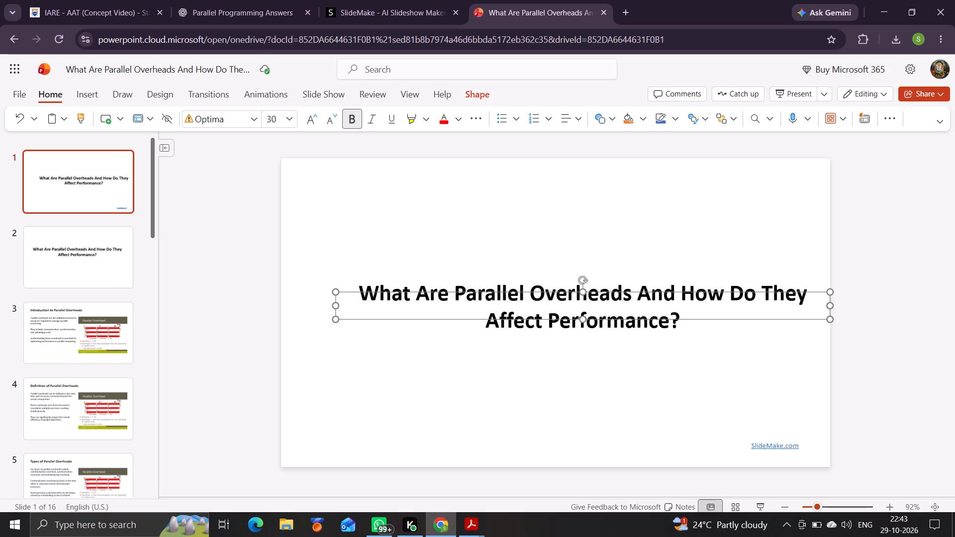
{"action": "left_click", "coordinate": [357, 293]}
{"action": "key", "text": "BackSpace"}
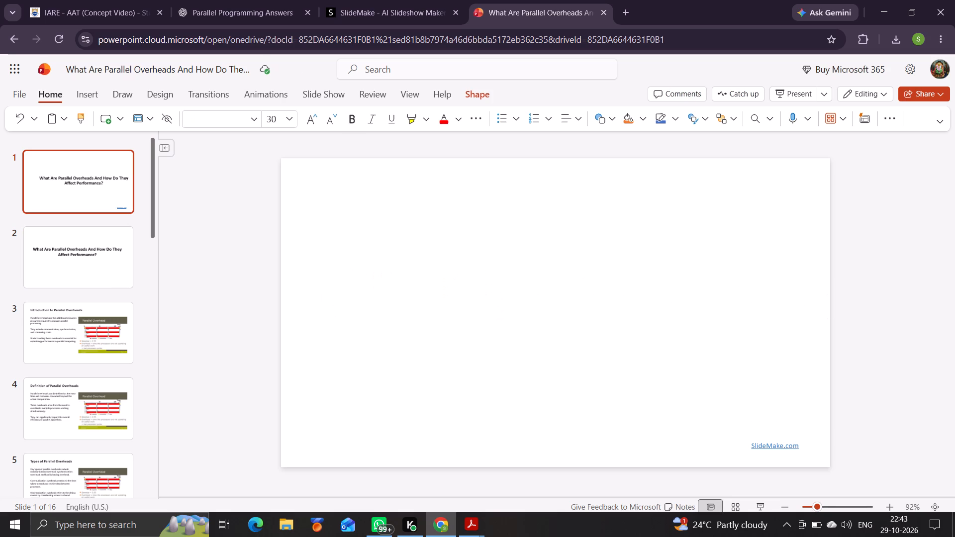
{"action": "left_click", "coordinate": [746, 447]}
{"action": "left_click", "coordinate": [743, 434]}
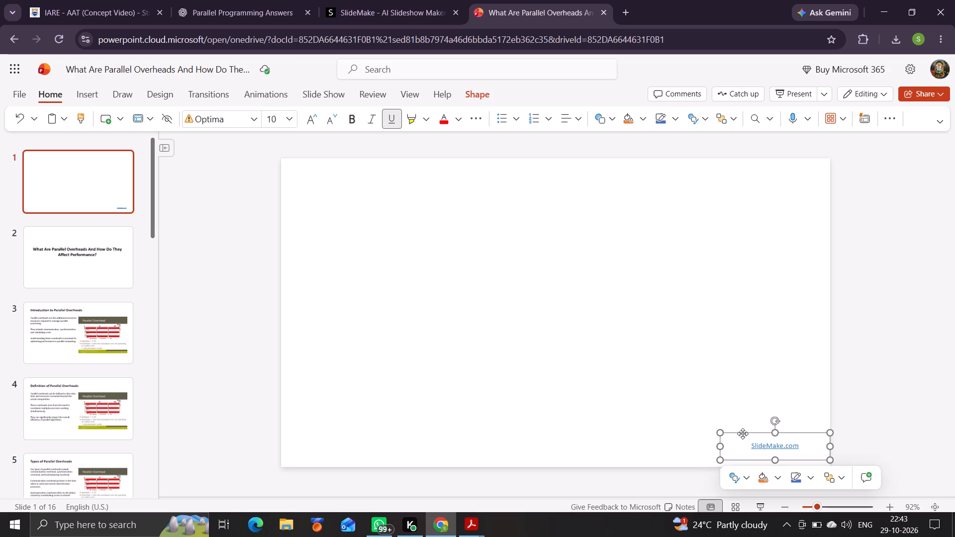
{"action": "key", "text": "BackSpace"}
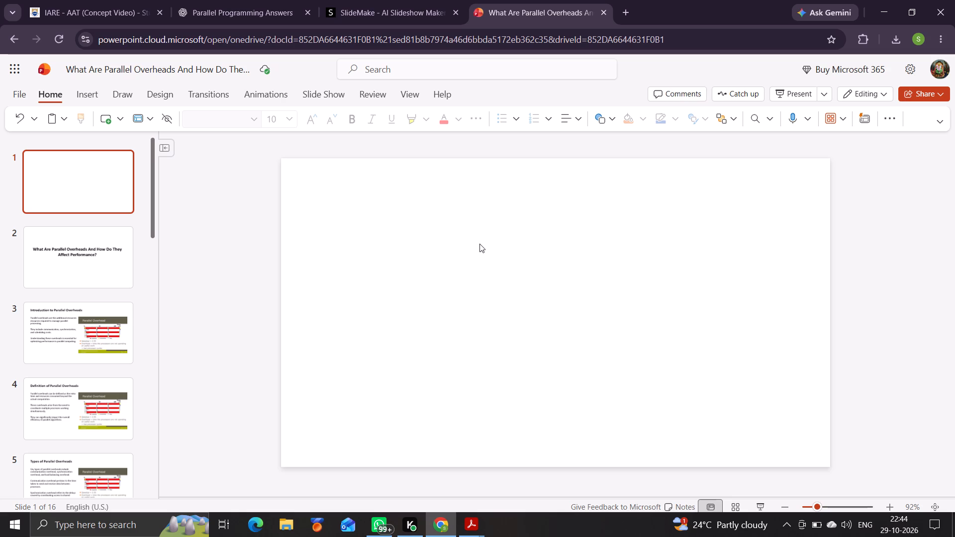
Delete the placeholder picture from slide 11, "Measuring Parallel Overheads".
{"action": "scroll", "coordinate": [21, 446], "scroll_direction": "down", "scroll_amount": 9}
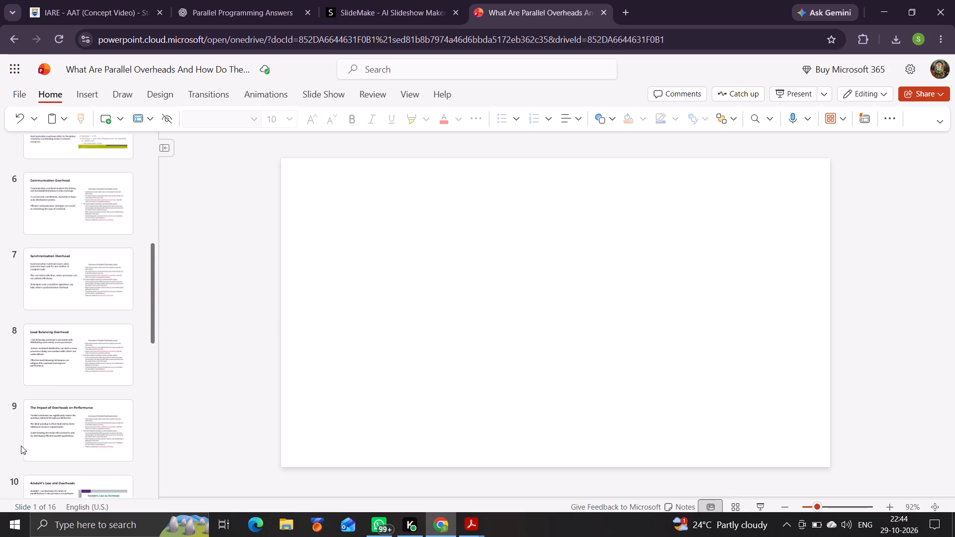
{"action": "scroll", "coordinate": [21, 446], "scroll_direction": "down", "scroll_amount": 20}
{"action": "scroll", "coordinate": [21, 446], "scroll_direction": "down", "scroll_amount": 1}
{"action": "scroll", "coordinate": [21, 446], "scroll_direction": "up", "scroll_amount": 7}
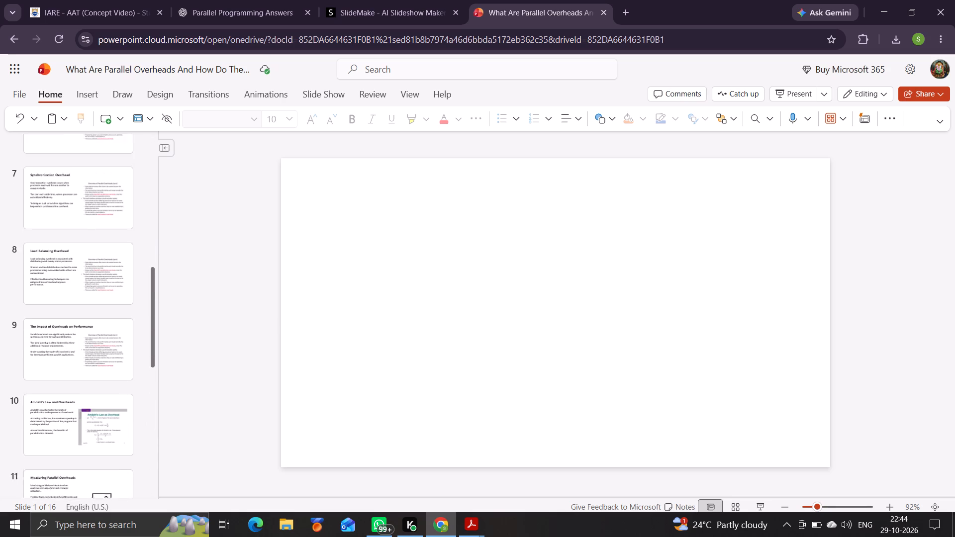
{"action": "left_click", "coordinate": [44, 484]}
{"action": "left_click", "coordinate": [715, 311]}
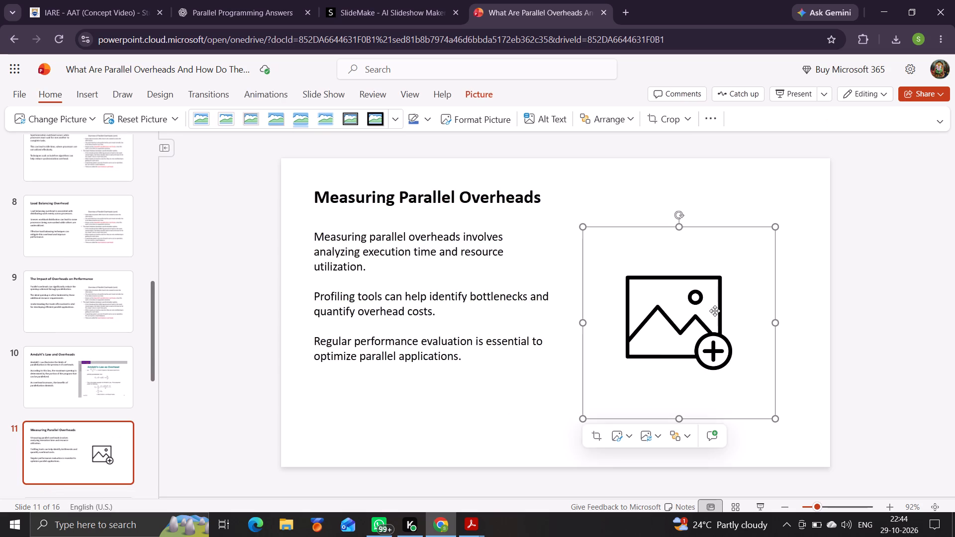
{"action": "key", "text": "BackSpace"}
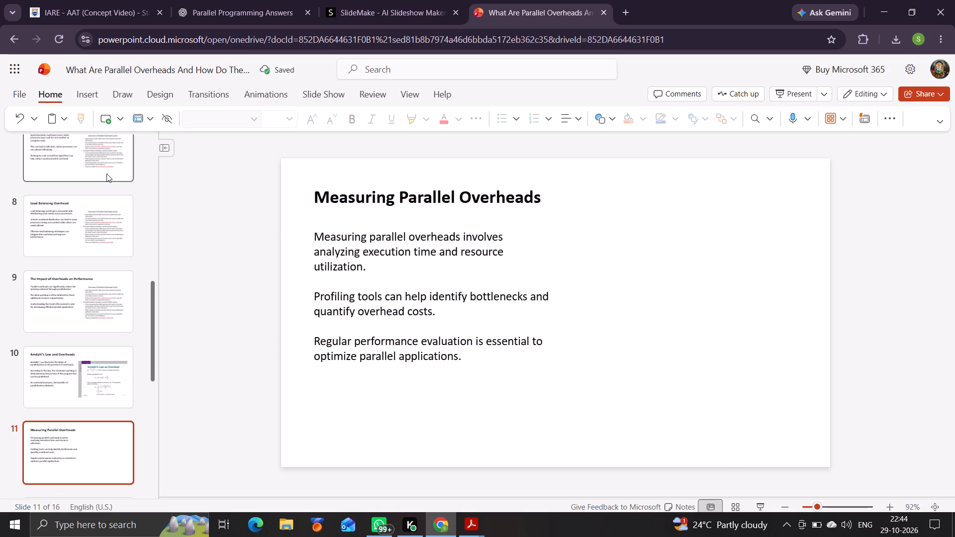
Go back to the PowerPoint home page and open the recent "Explain FIRST And FOLLOW Functions" presentation.
{"action": "left_click", "coordinate": [13, 46]}
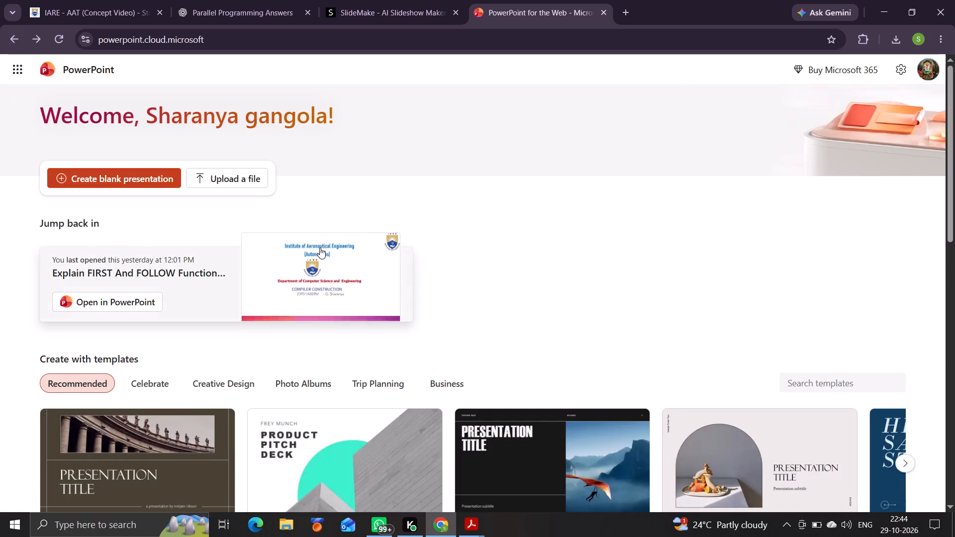
{"action": "left_click", "coordinate": [302, 259]}
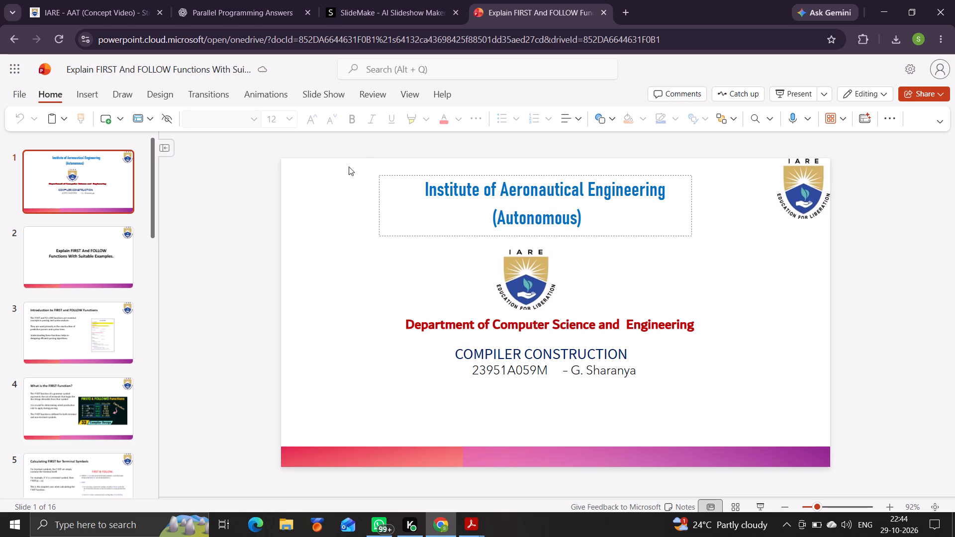
Copy all the text boxes and IARE logos from the title slide of the FIRST and FOLLOW presentation.
{"action": "left_click", "coordinate": [318, 173]}
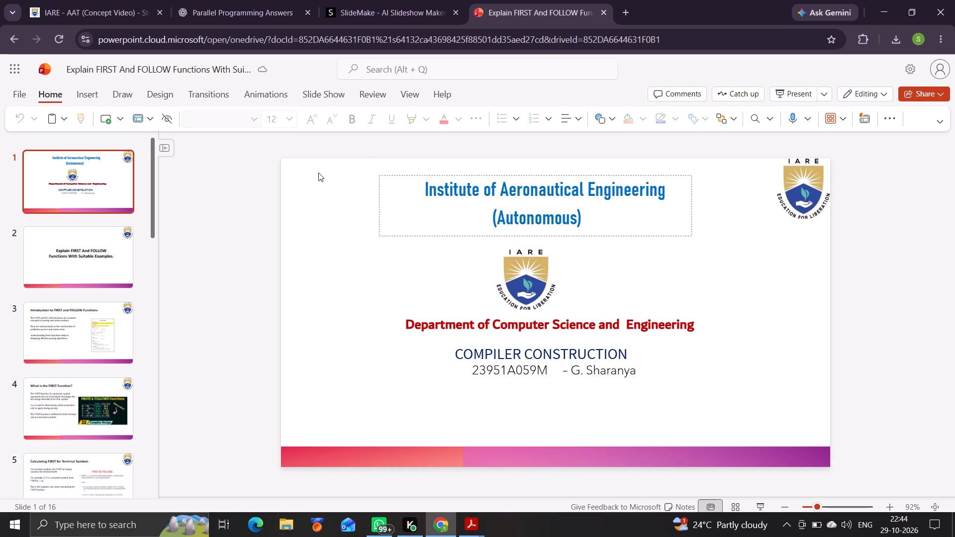
{"action": "left_click", "coordinate": [337, 231]}
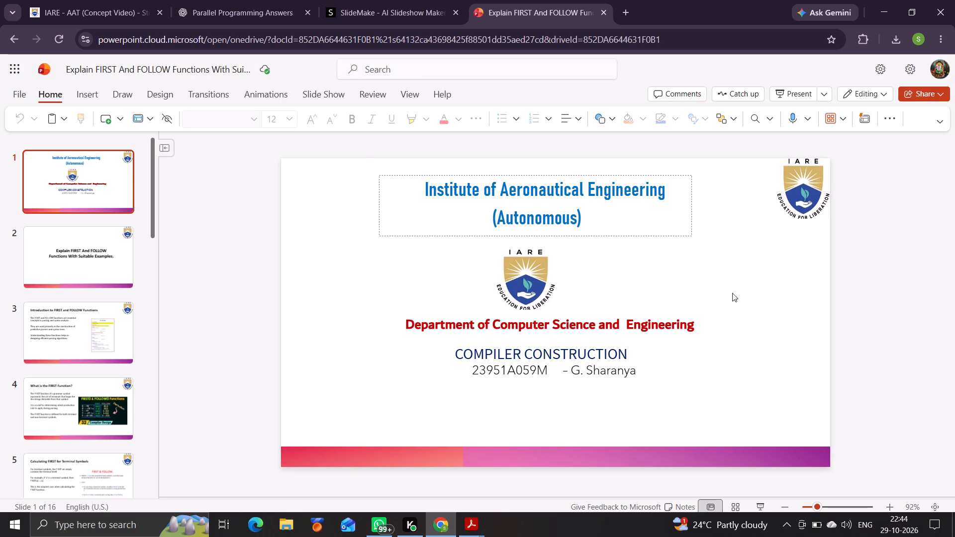
{"action": "left_click_drag", "start_coordinate": [323, 166], "coordinate": [883, 471]}
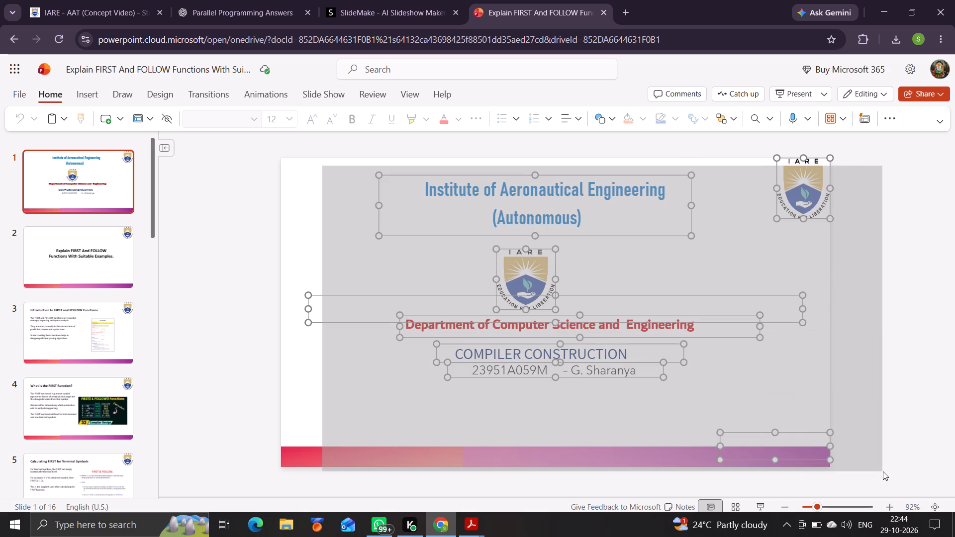
{"action": "left_click_drag", "start_coordinate": [883, 471], "coordinate": [827, 395]}
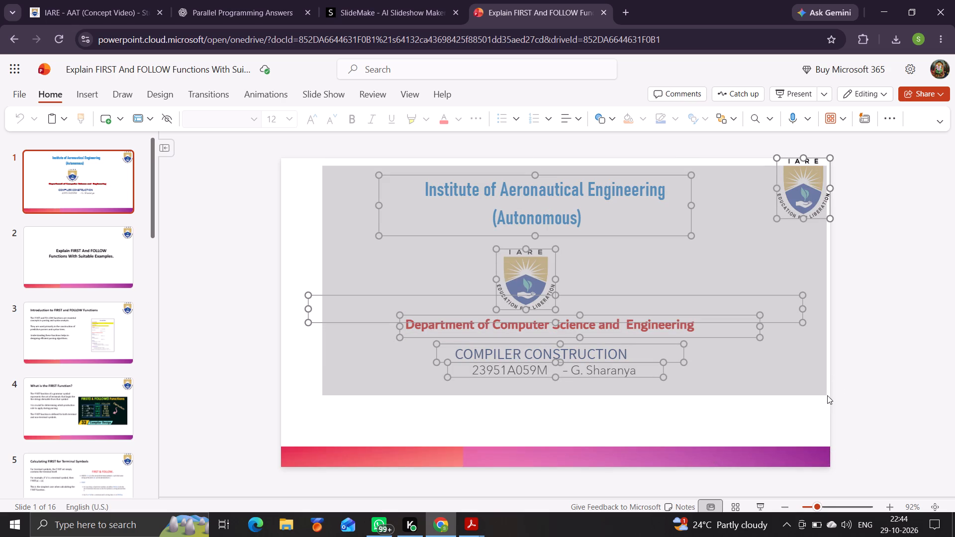
{"action": "left_click_drag", "start_coordinate": [827, 395], "coordinate": [835, 394]}
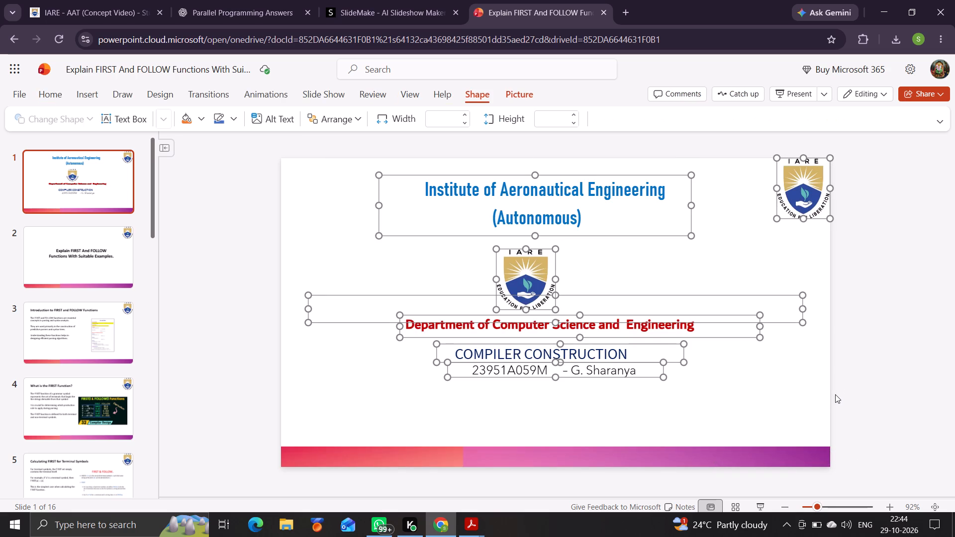
{"action": "key", "text": "ctrl+c"}
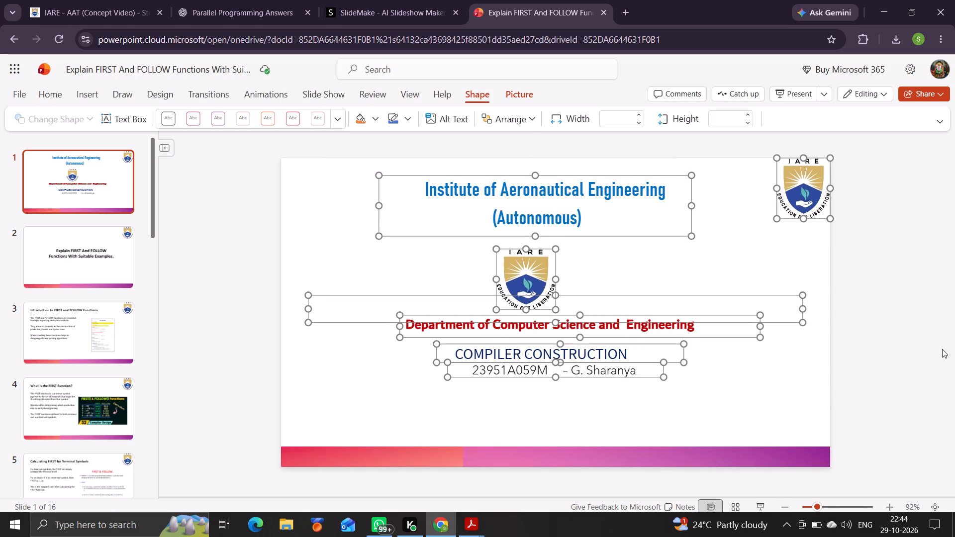
{"action": "left_click", "coordinate": [928, 341]}
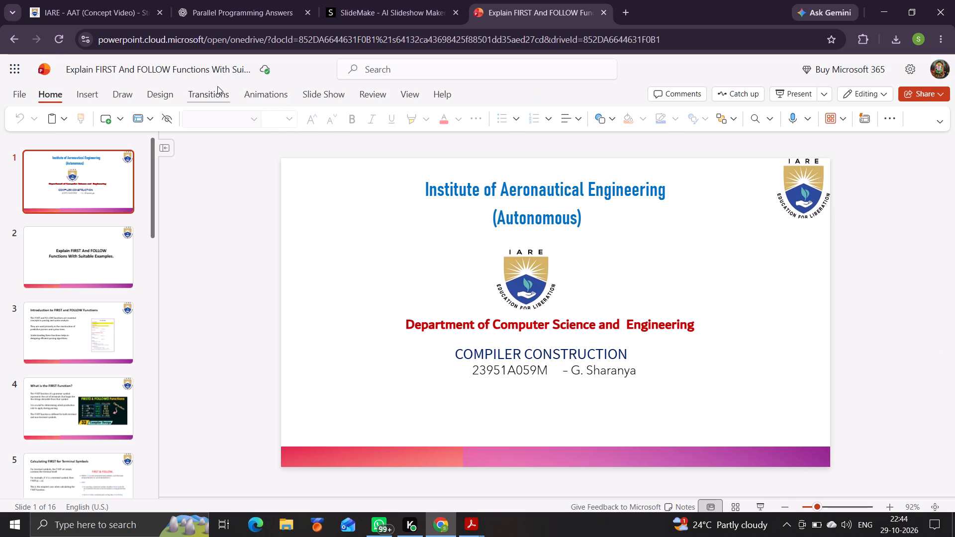
Return to the PowerPoint home page and upload the "What Are Parallel Overheads And How Do They Affect Performance" file from Downloads.
{"action": "left_click", "coordinate": [12, 37]}
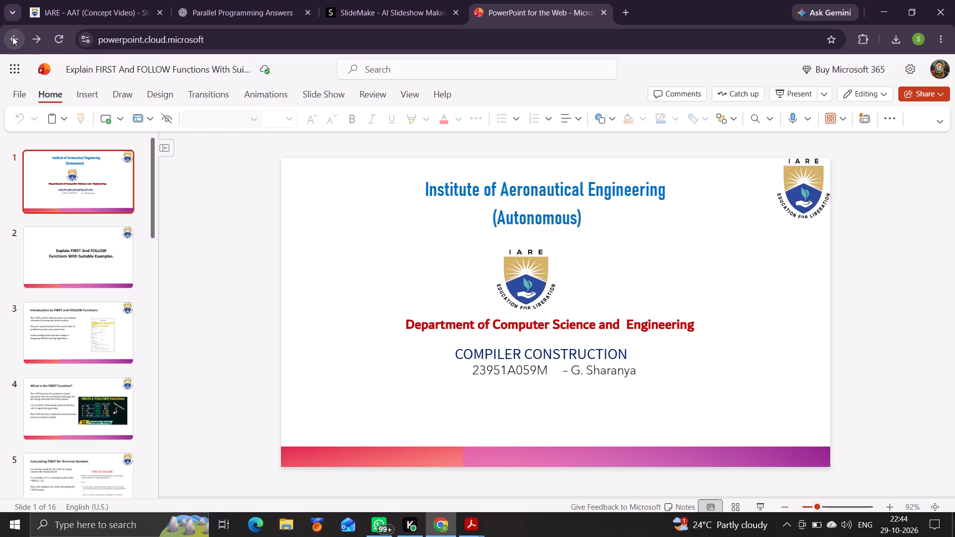
{"action": "left_click", "coordinate": [38, 39]}
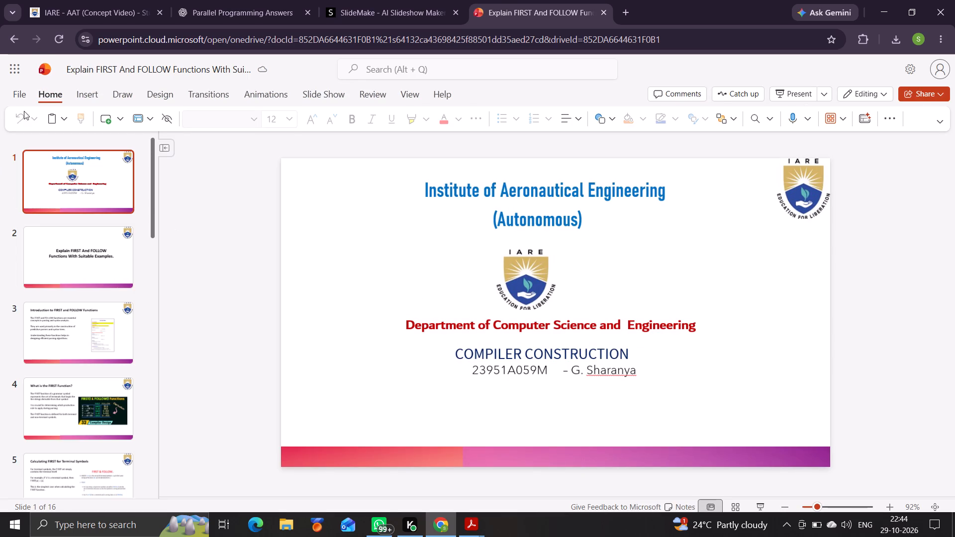
{"action": "left_click", "coordinate": [13, 36]}
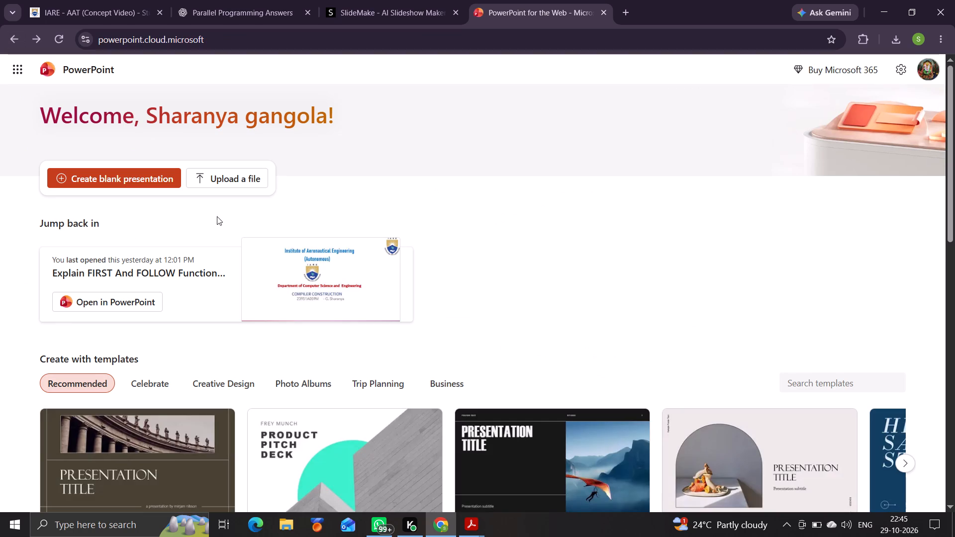
{"action": "left_click", "coordinate": [230, 182]}
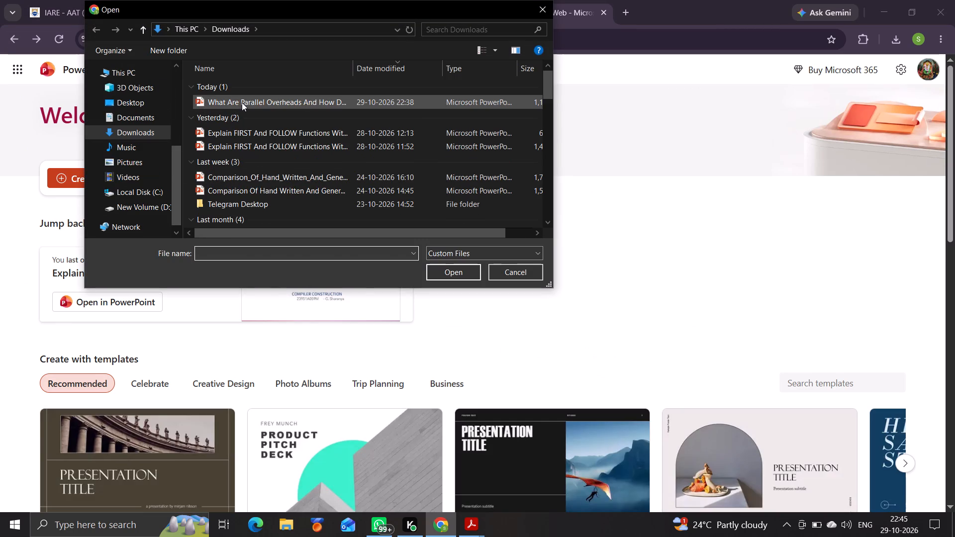
{"action": "left_click", "coordinate": [242, 102]}
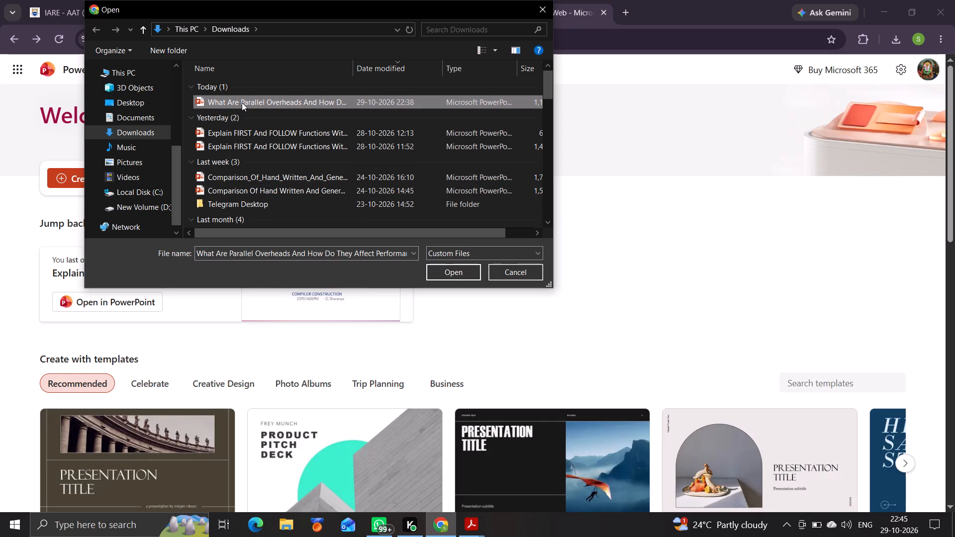
{"action": "left_click", "coordinate": [242, 102]}
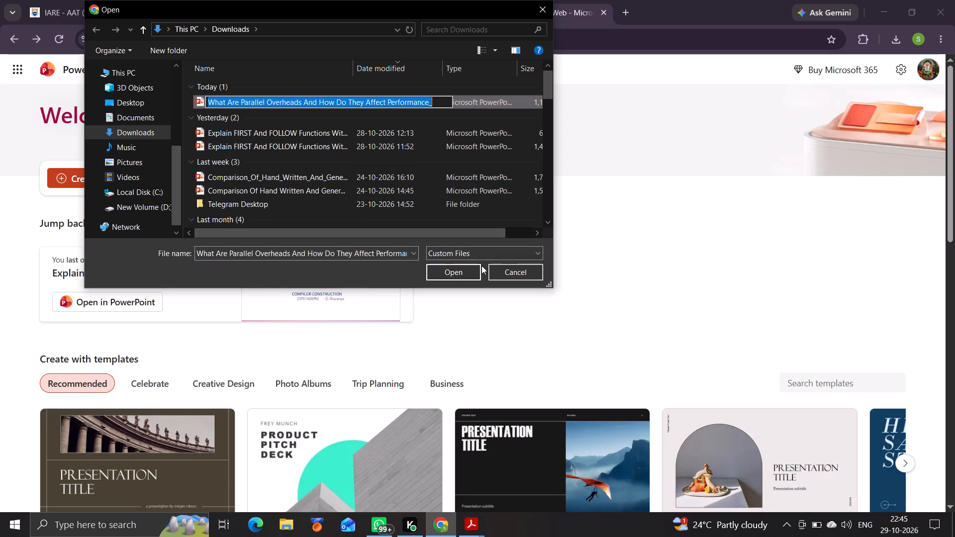
{"action": "left_click", "coordinate": [440, 282]}
{"action": "left_click", "coordinate": [440, 274]}
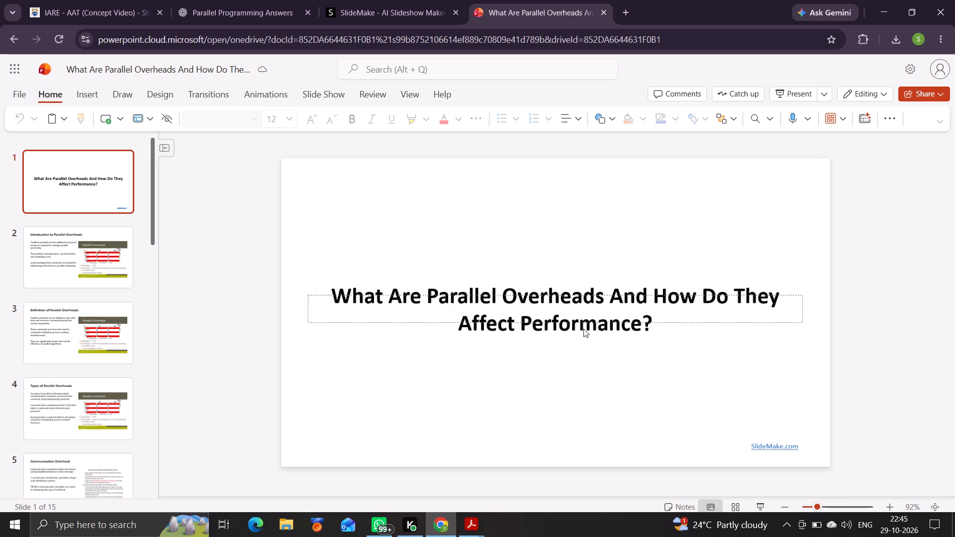
Move slide 1's title text box sideways so that it extends well past the slide's right edge.
{"action": "left_click_drag", "start_coordinate": [522, 301], "coordinate": [521, 301]}
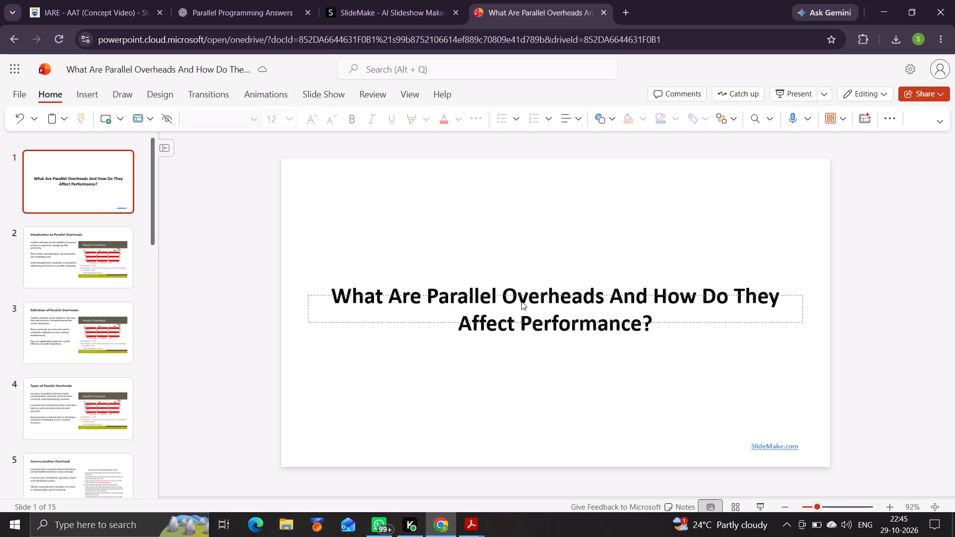
{"action": "left_click_drag", "start_coordinate": [521, 301], "coordinate": [636, 320]}
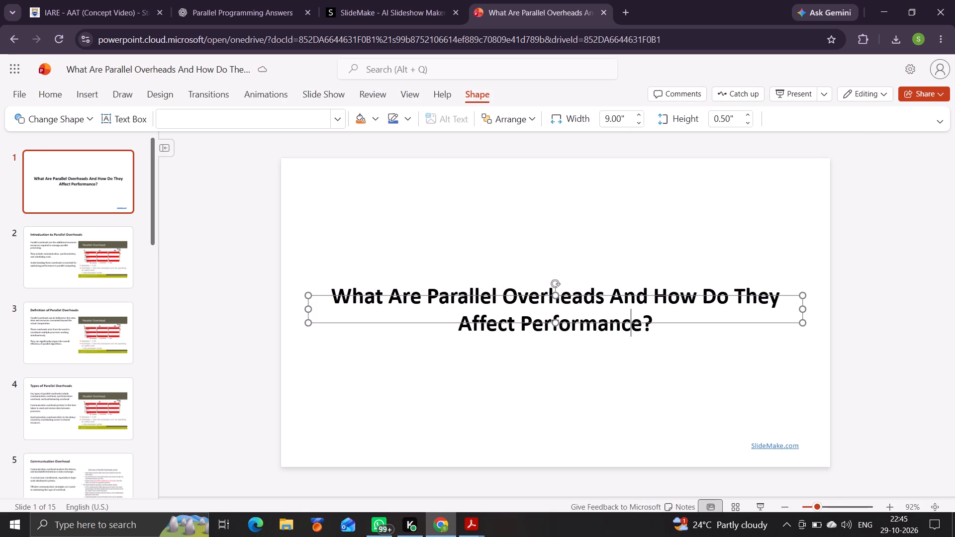
{"action": "left_click_drag", "start_coordinate": [667, 323], "coordinate": [929, 347]}
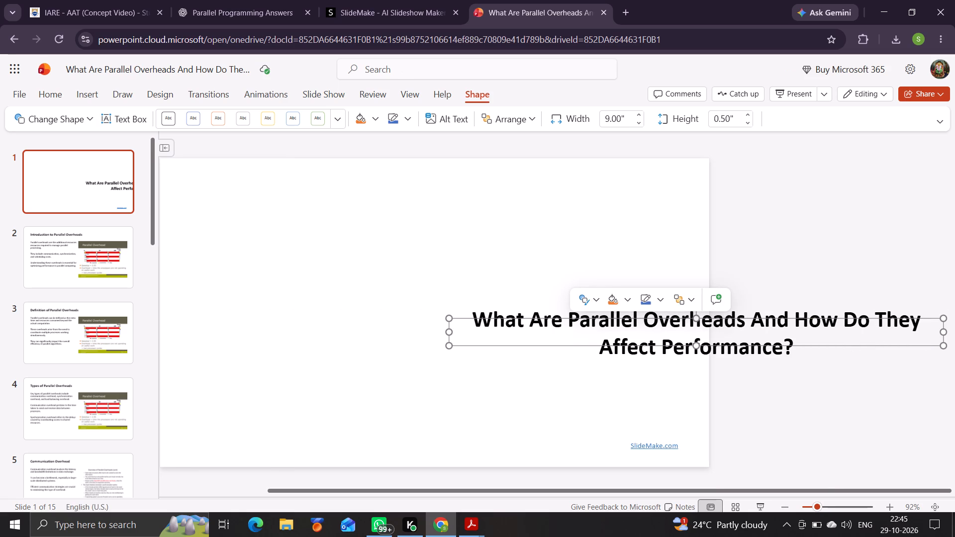
{"action": "left_click_drag", "start_coordinate": [850, 345], "coordinate": [882, 352]}
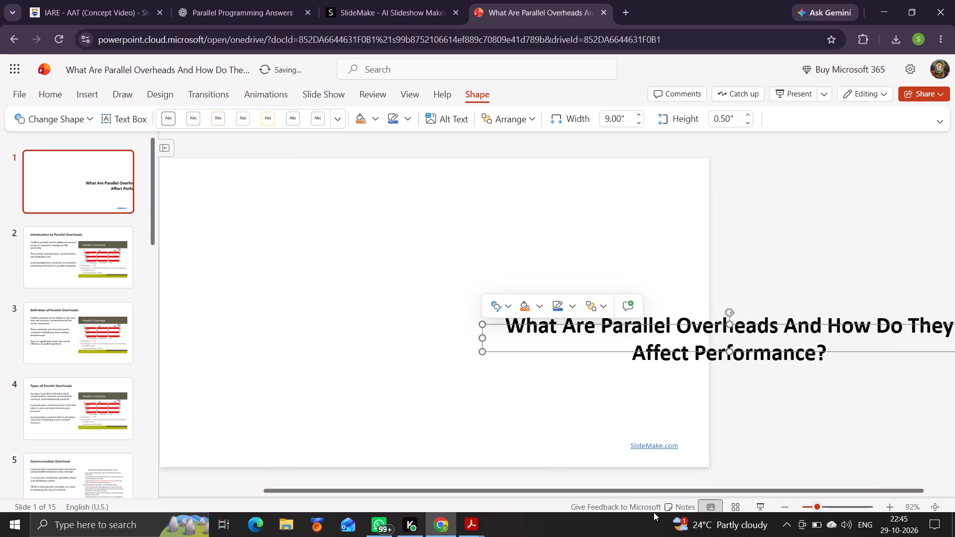
Delete the SlideMake.com link text box from slide 1.
{"action": "left_click", "coordinate": [659, 448]}
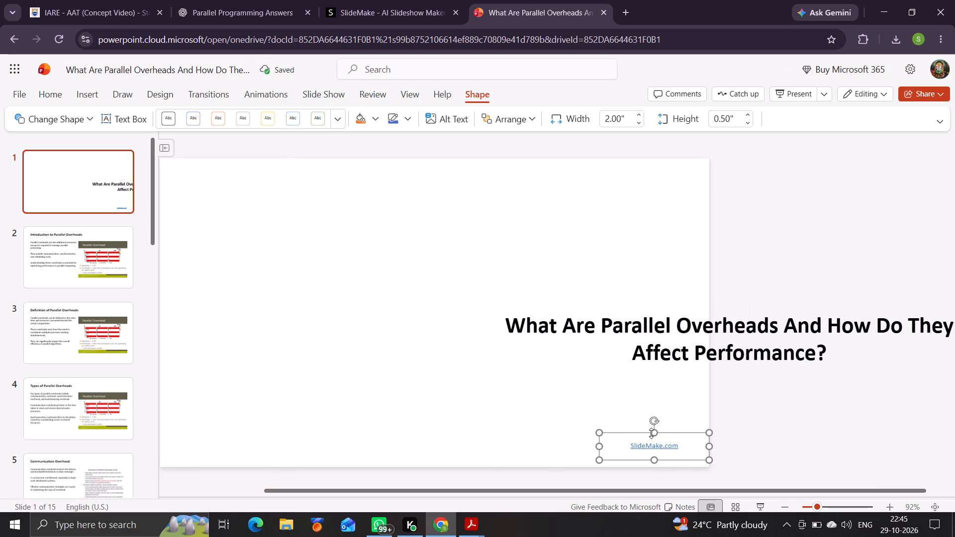
{"action": "left_click", "coordinate": [643, 432]}
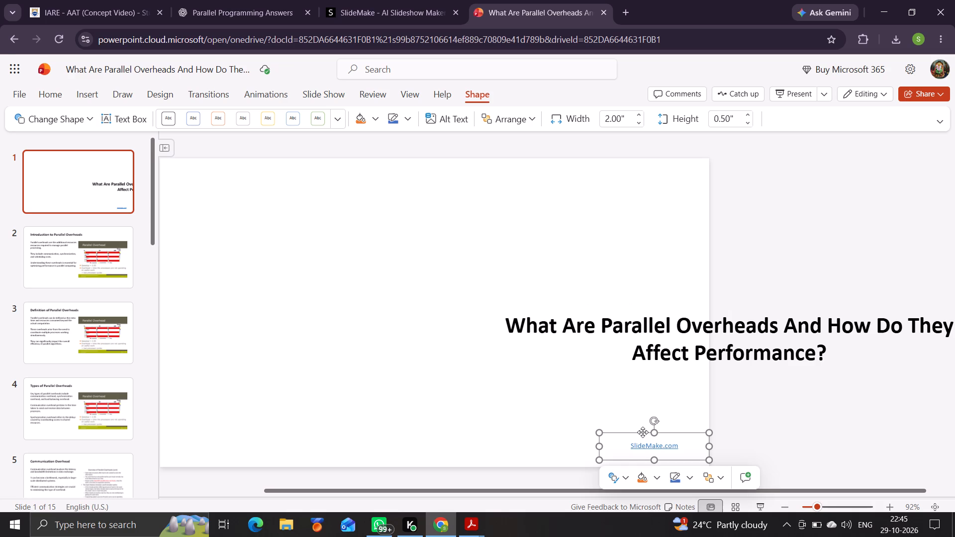
{"action": "key", "text": "BackSpace"}
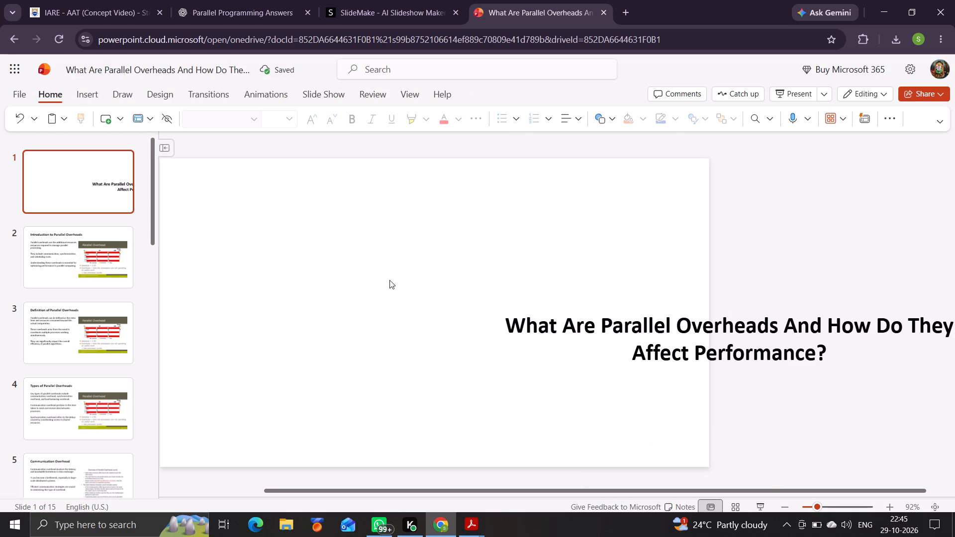
Move slide 1's title text box farther off the slide and paste the copied IARE title-slide text boxes and logos onto the slide.
{"action": "left_click", "coordinate": [551, 337]}
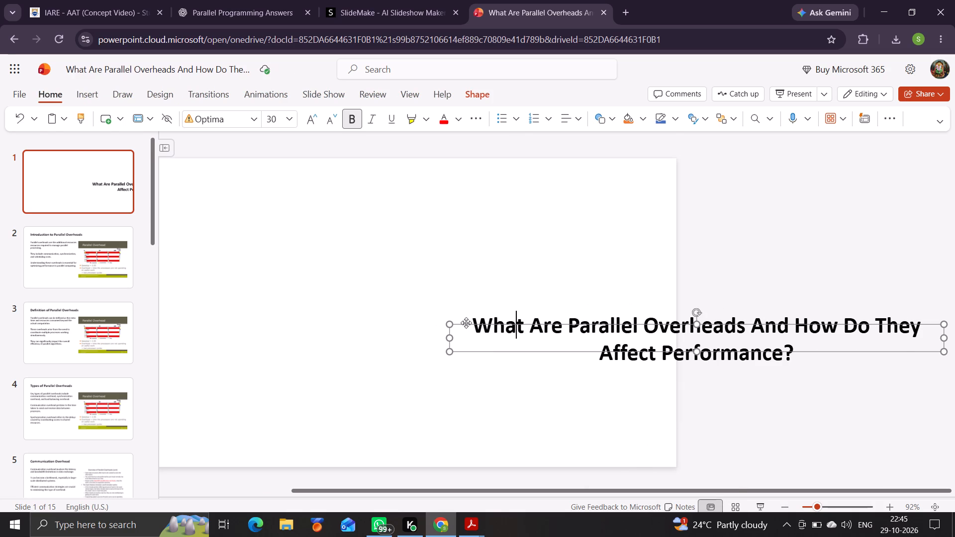
{"action": "left_click_drag", "start_coordinate": [466, 323], "coordinate": [653, 366]}
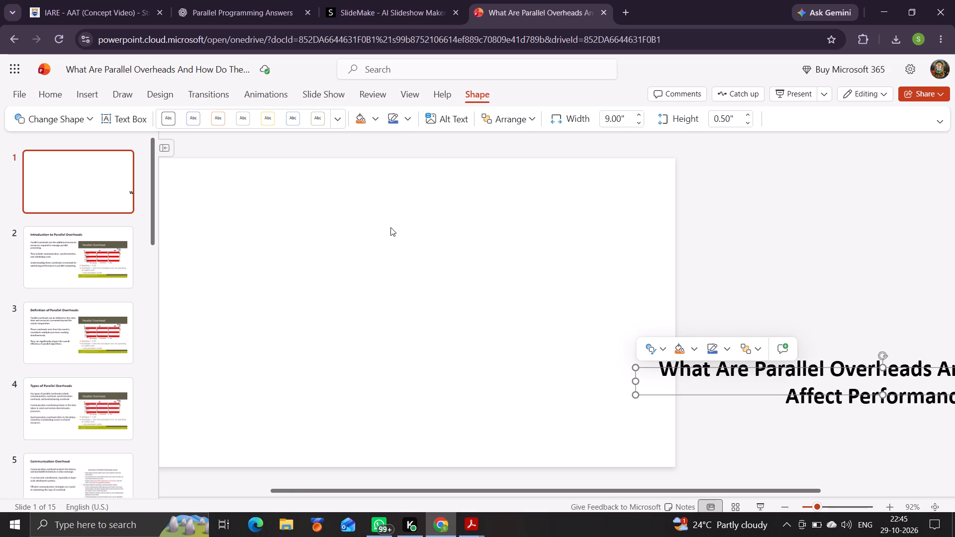
{"action": "left_click", "coordinate": [383, 227]}
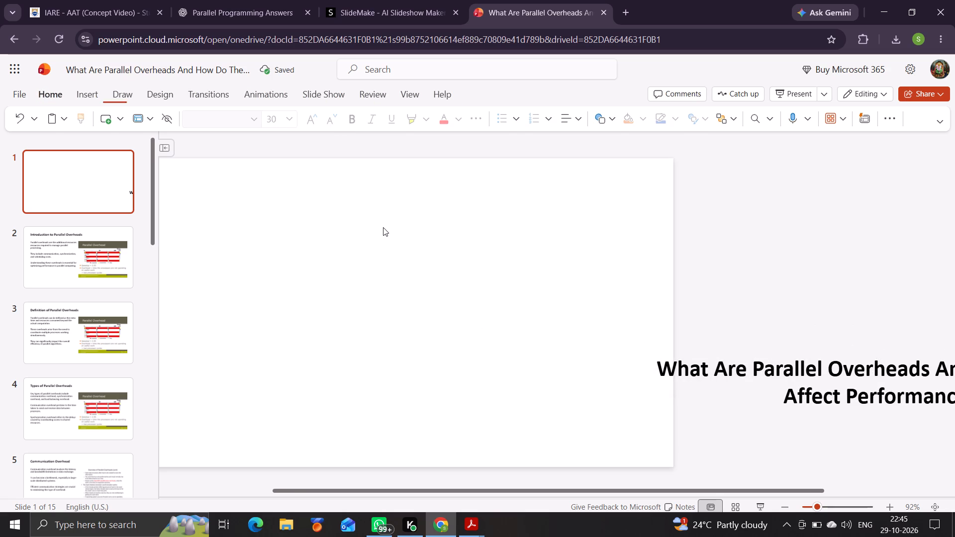
{"action": "key", "text": "ctrl+v"}
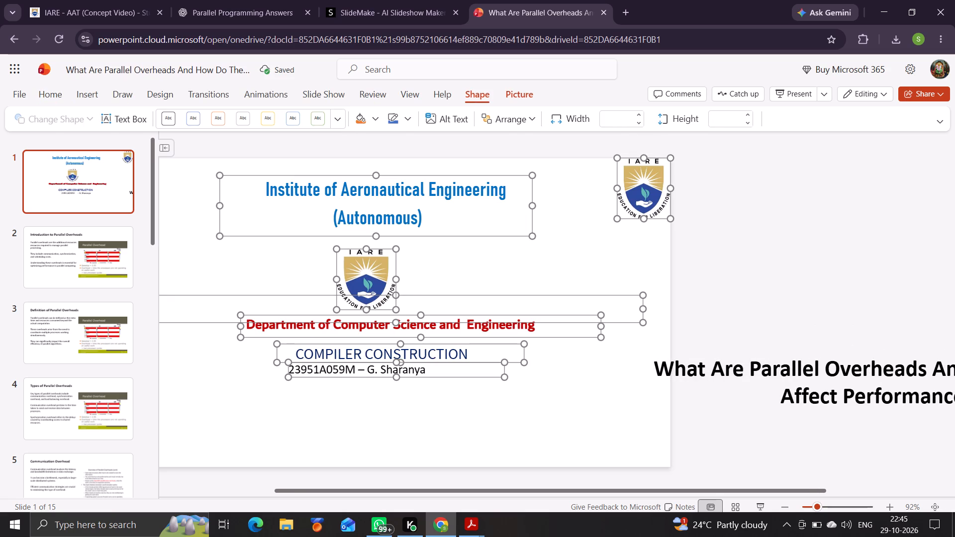
{"action": "left_click", "coordinate": [532, 385]}
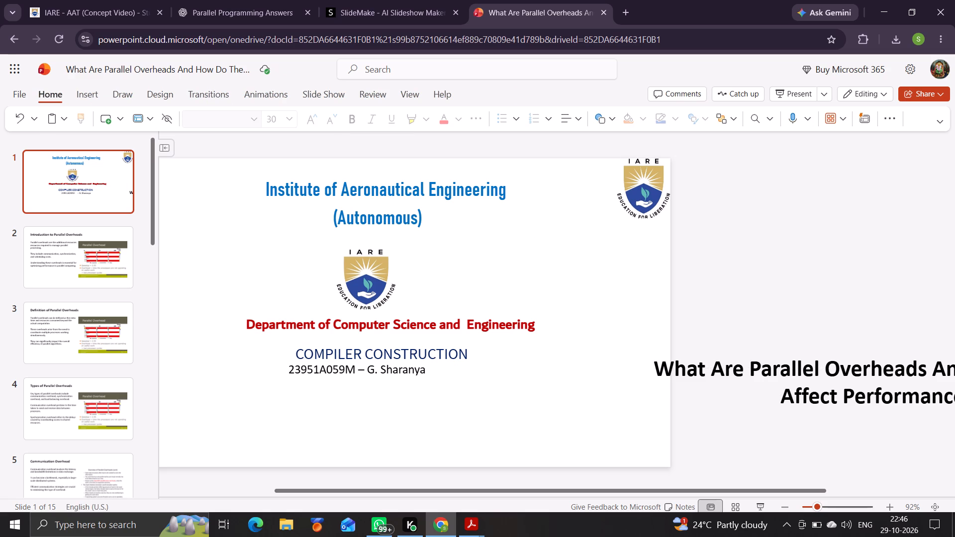
Copy the "What Are Parallel Overheads And How Do They Affect Performance?" title text on slide 1 and delete its text box.
{"action": "left_click_drag", "start_coordinate": [657, 370], "coordinate": [435, 274]}
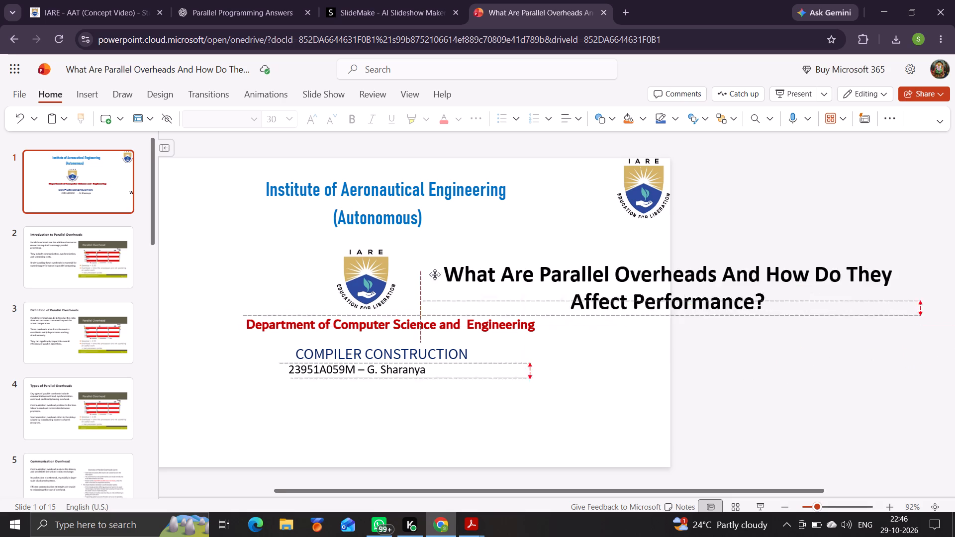
{"action": "left_click_drag", "start_coordinate": [435, 274], "coordinate": [433, 274]}
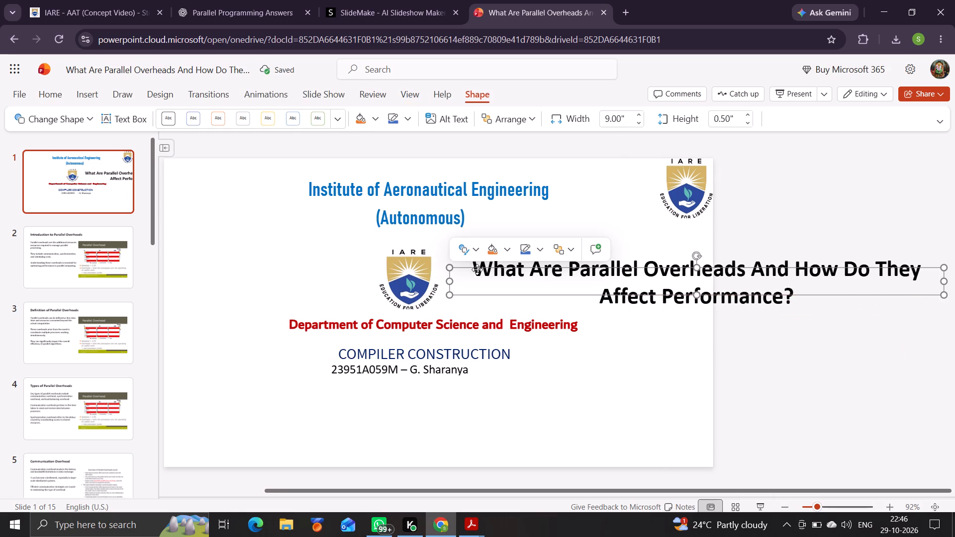
{"action": "left_click_drag", "start_coordinate": [481, 274], "coordinate": [816, 313]}
{"action": "key", "text": "ctrl+c"}
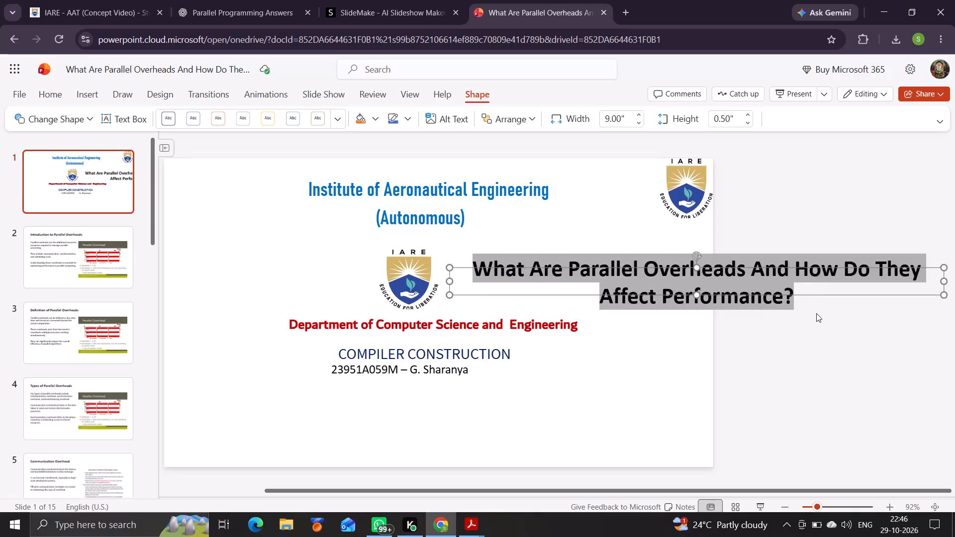
{"action": "key", "text": "BackSpace"}
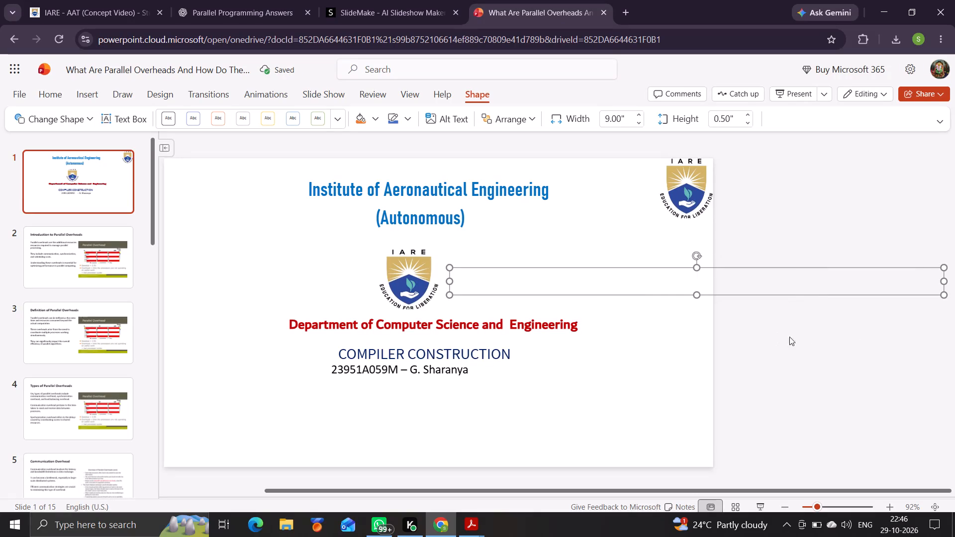
{"action": "left_click", "coordinate": [821, 268]}
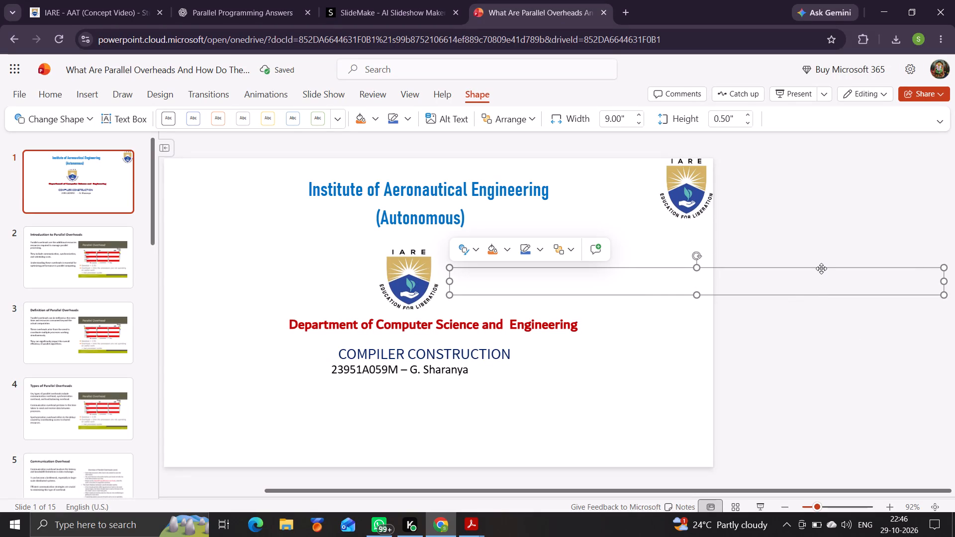
{"action": "key", "text": "BackSpace"}
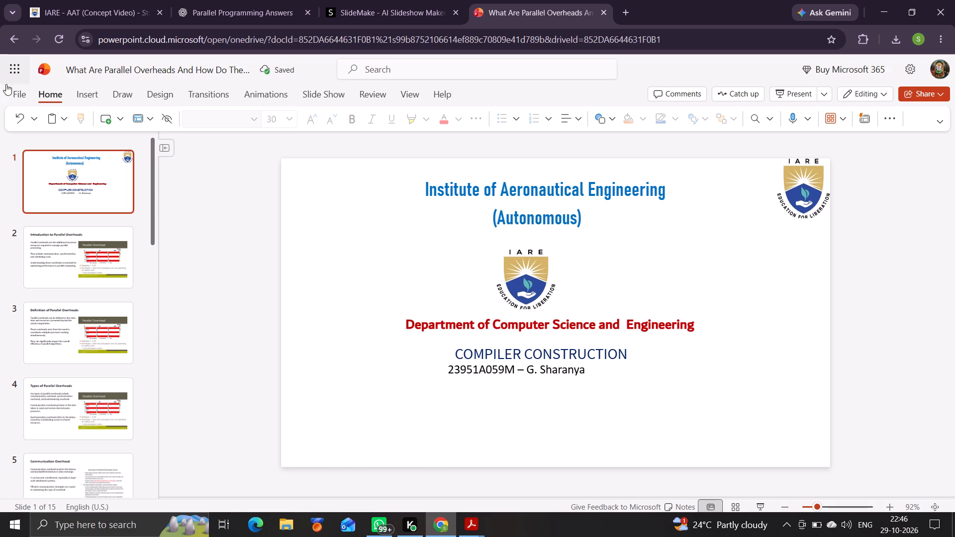
Insert a new slide after slide 1 and paste the copied presentation title onto it.
{"action": "left_click", "coordinate": [87, 93]}
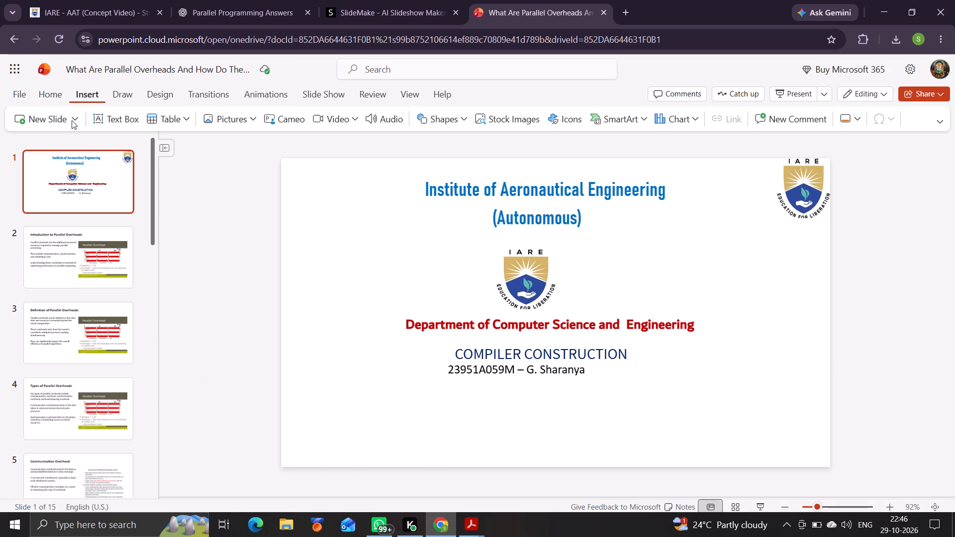
{"action": "left_click", "coordinate": [39, 117]}
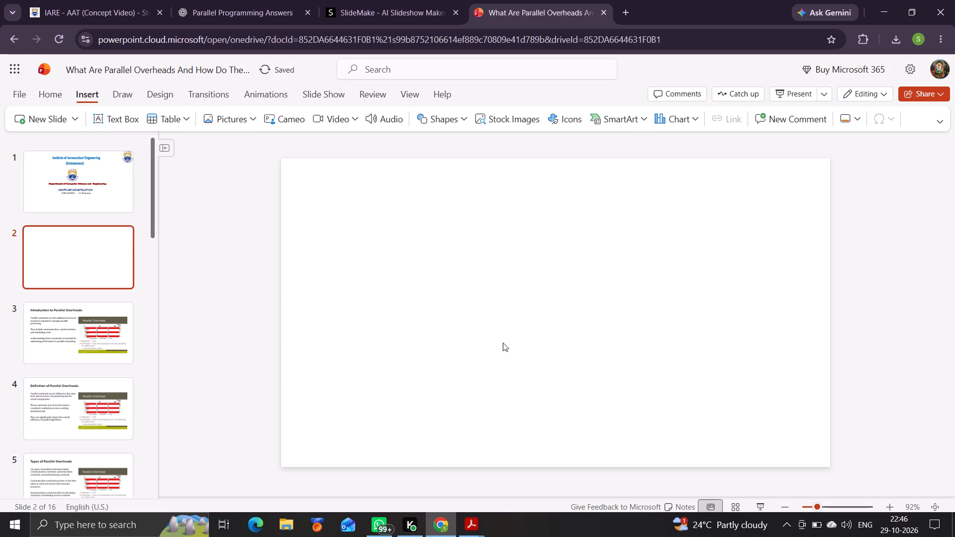
{"action": "key", "text": "ctrl+v"}
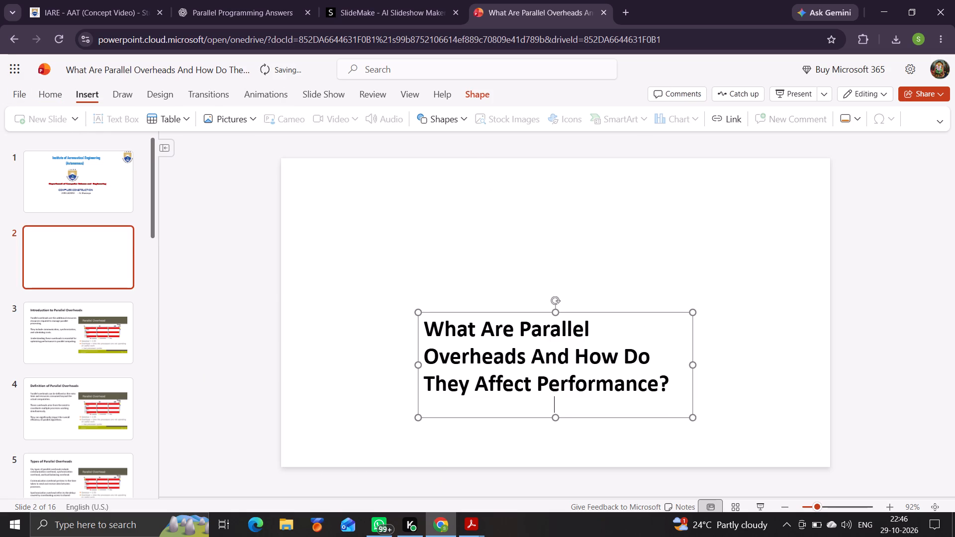
{"action": "left_click", "coordinate": [565, 401]}
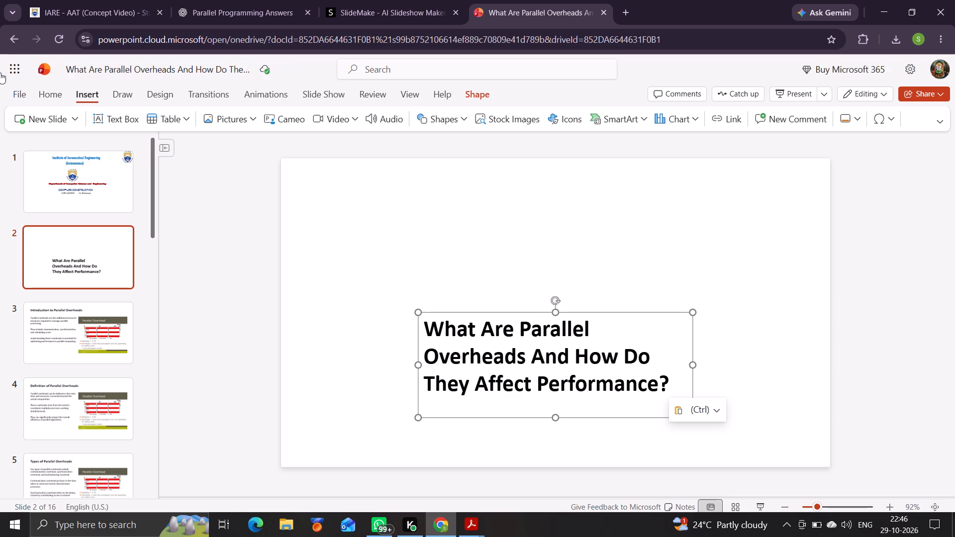
Center-align the pasted title text on slide 2.
{"action": "left_click", "coordinate": [60, 90]}
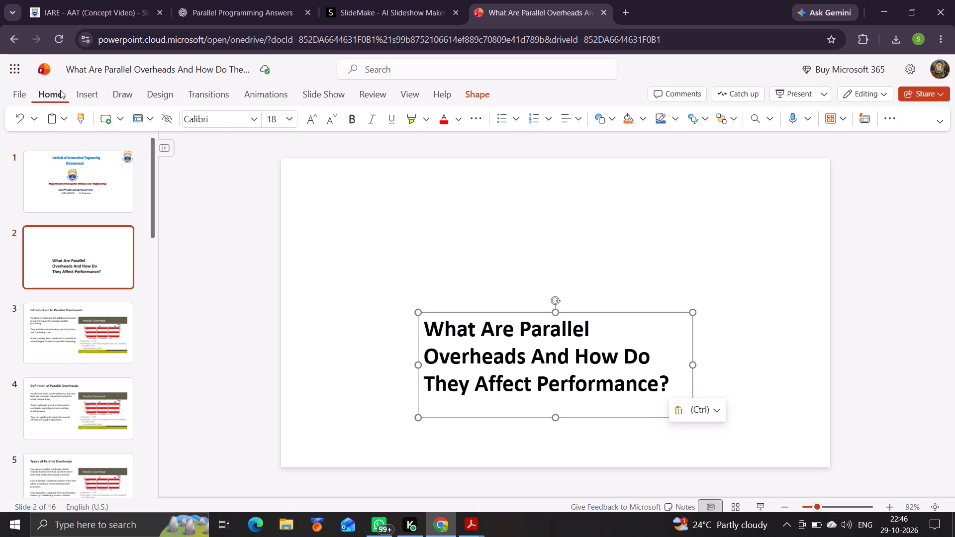
{"action": "left_click", "coordinate": [564, 116]}
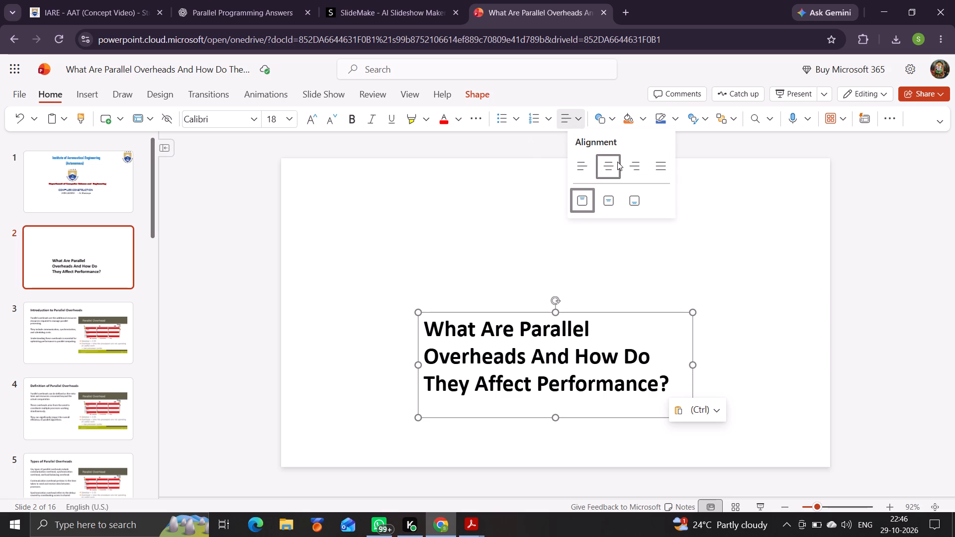
{"action": "left_click", "coordinate": [617, 162]}
{"action": "left_click", "coordinate": [565, 359]}
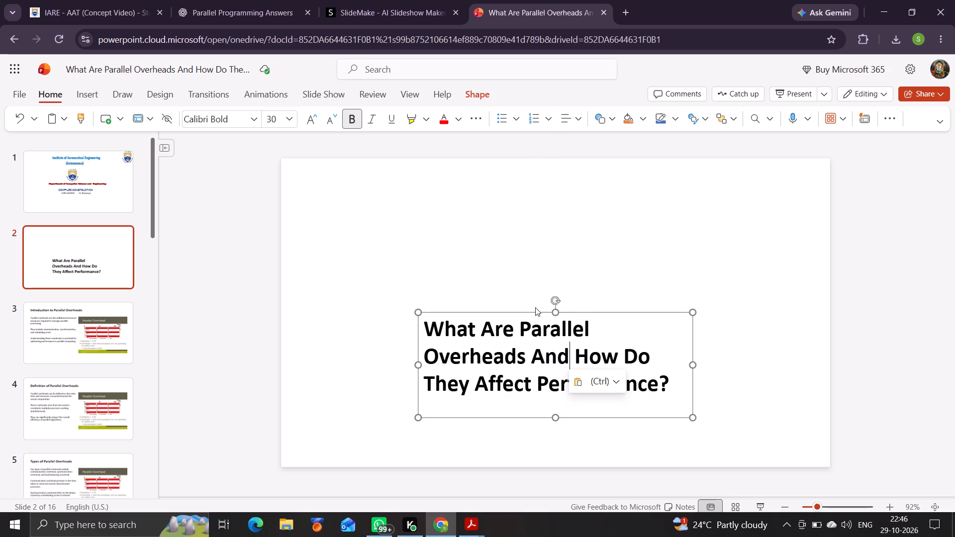
{"action": "left_click", "coordinate": [527, 342]}
{"action": "left_click", "coordinate": [562, 121]}
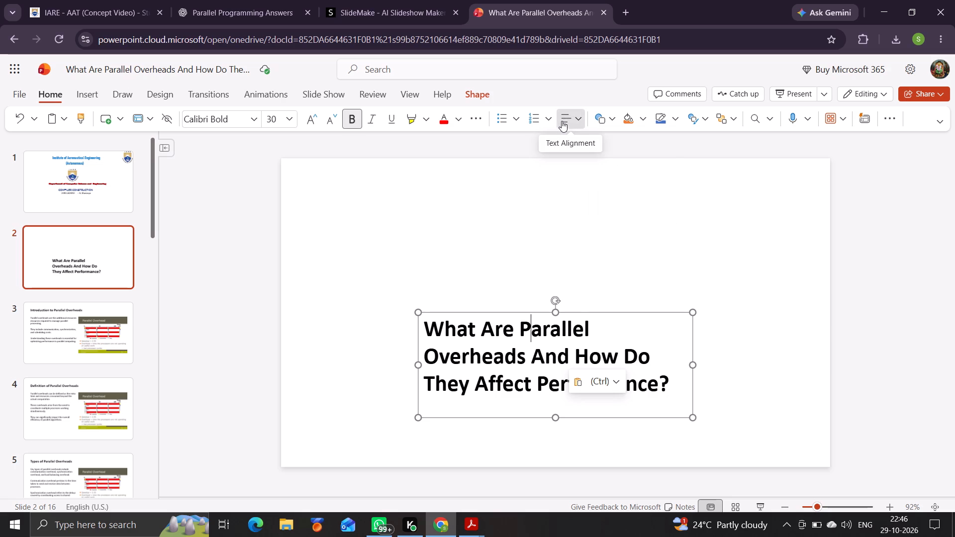
{"action": "left_click", "coordinate": [601, 168]}
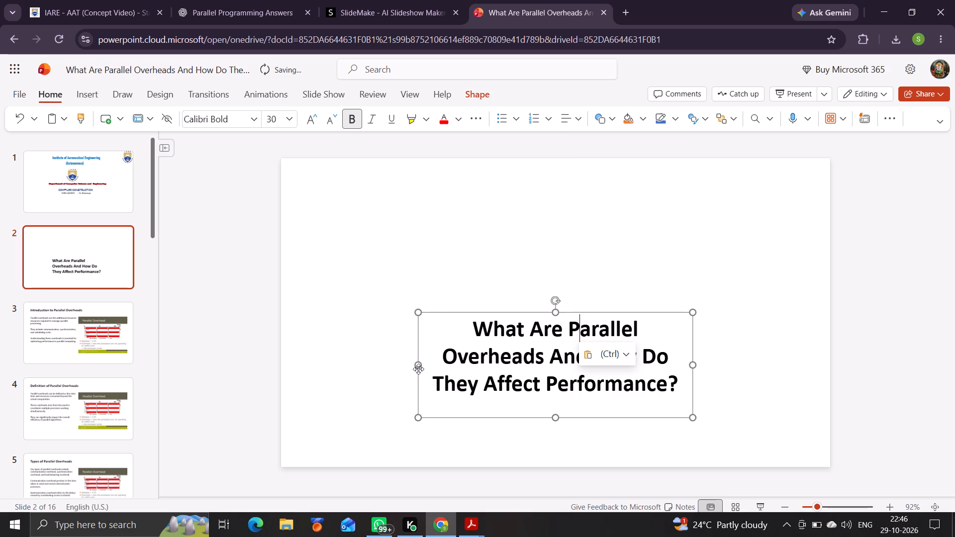
Widen slide 2's title text box on both sides so the title fits on two lines, and move it near the slide's middle.
{"action": "left_click_drag", "start_coordinate": [417, 366], "coordinate": [303, 343]}
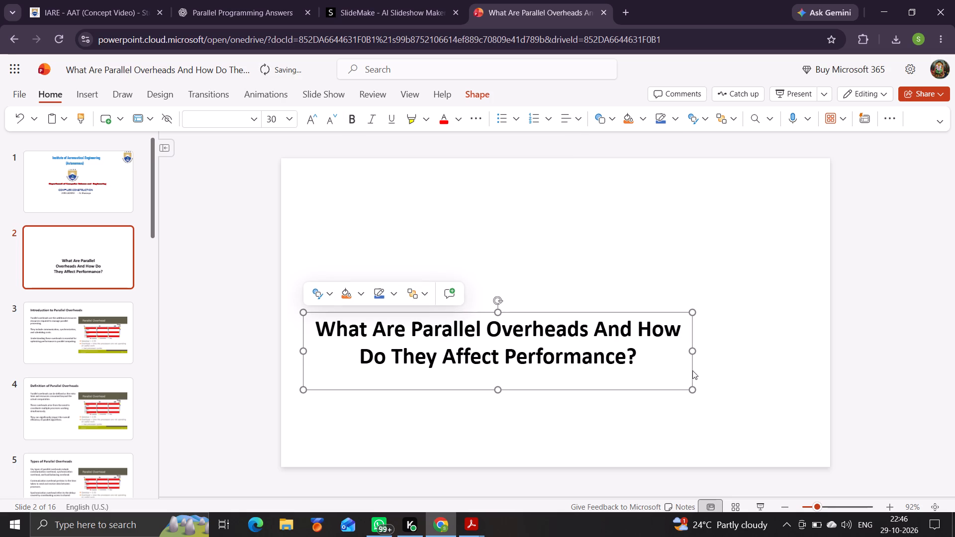
{"action": "left_click_drag", "start_coordinate": [693, 351], "coordinate": [774, 343]}
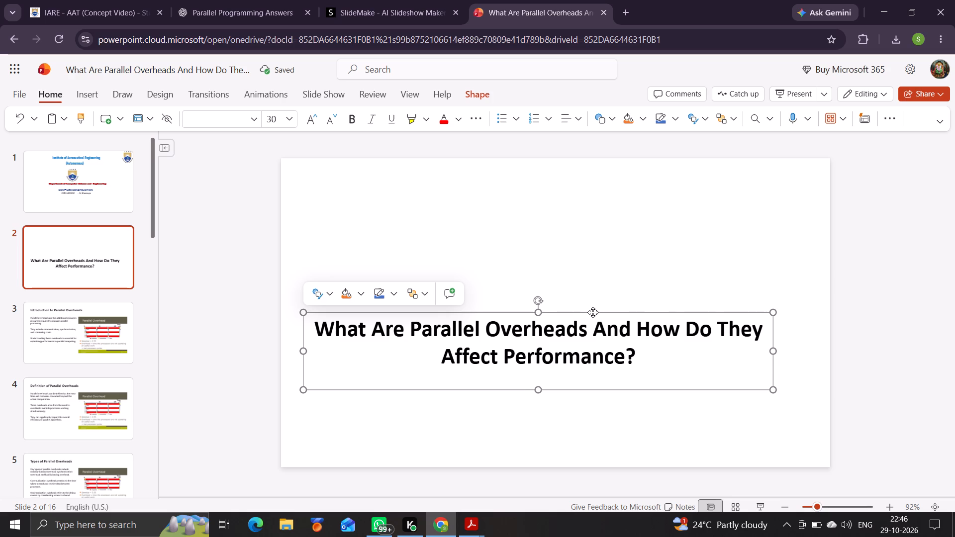
{"action": "left_click_drag", "start_coordinate": [593, 312], "coordinate": [625, 268]}
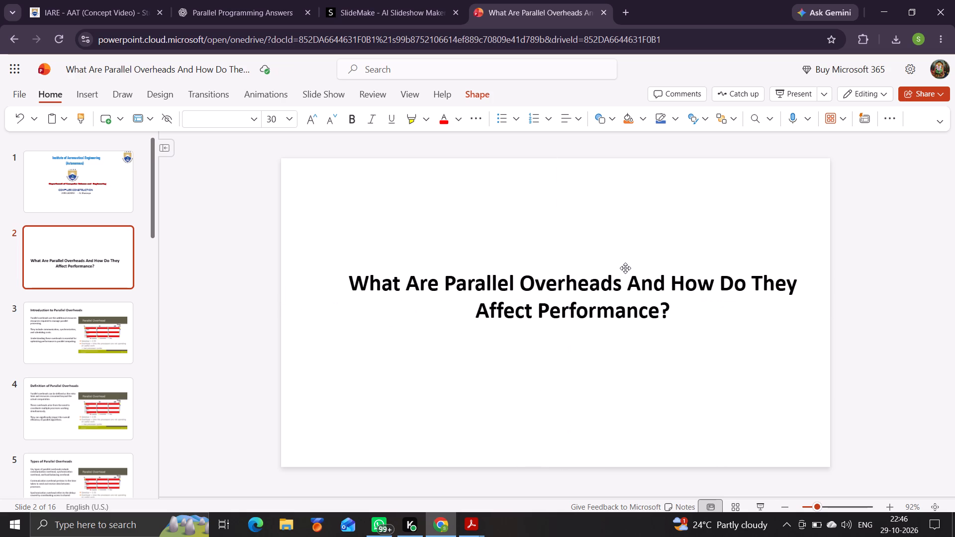
{"action": "left_click_drag", "start_coordinate": [625, 268], "coordinate": [620, 272]}
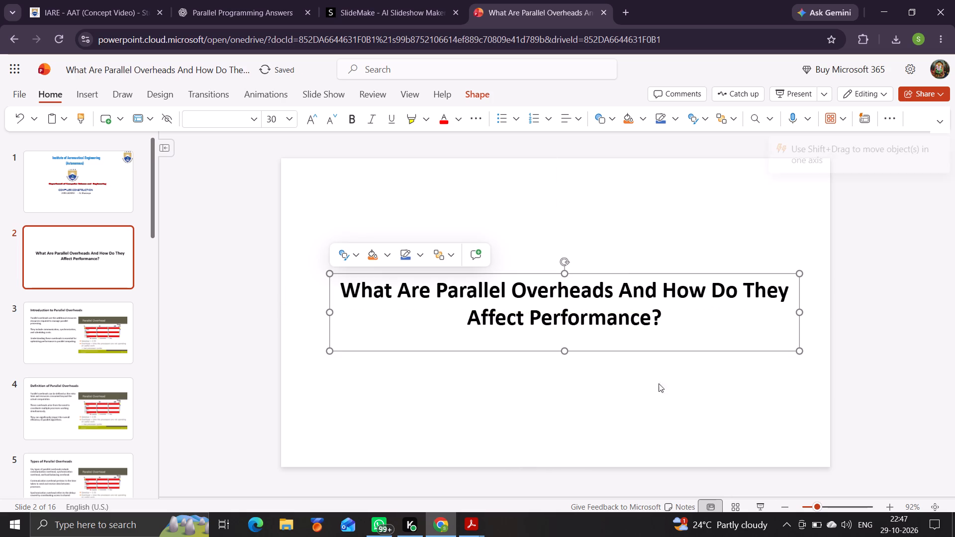
{"action": "left_click", "coordinate": [663, 403]}
{"action": "left_click", "coordinate": [597, 307]}
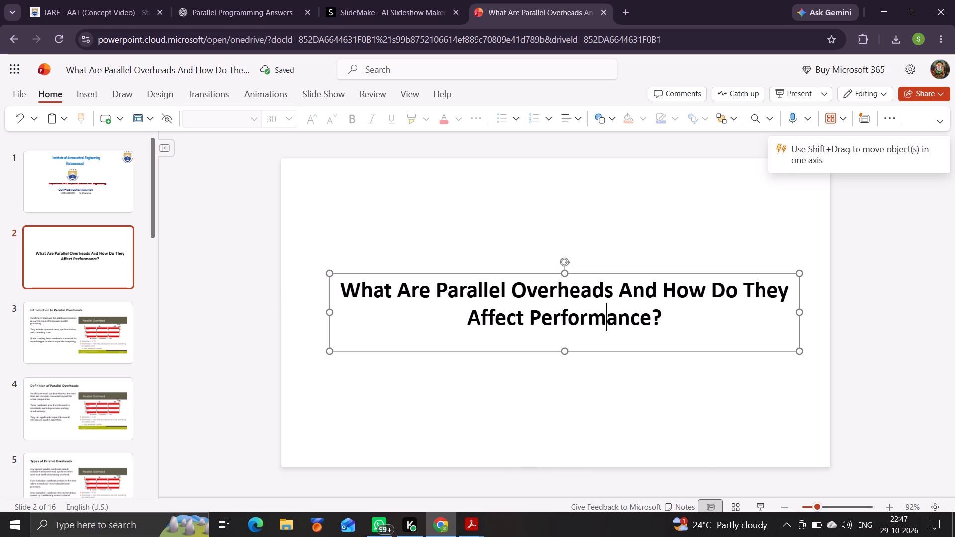
{"action": "left_click_drag", "start_coordinate": [597, 274], "coordinate": [593, 244]}
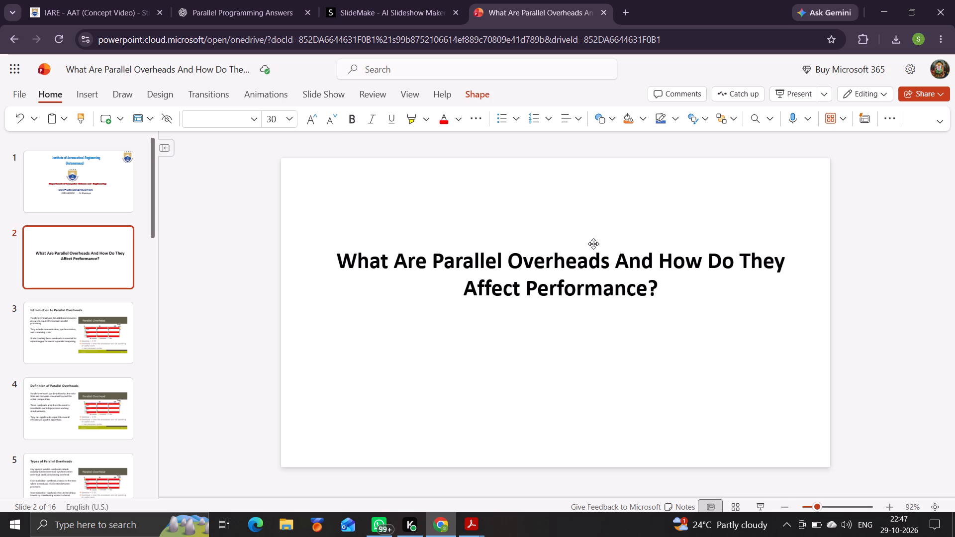
{"action": "left_click_drag", "start_coordinate": [593, 244], "coordinate": [602, 262]}
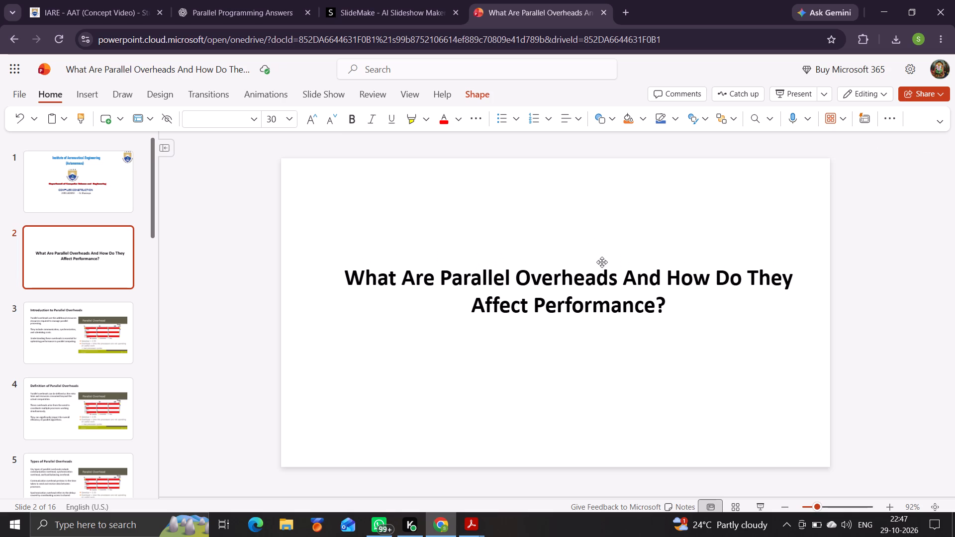
{"action": "left_click", "coordinate": [615, 456]}
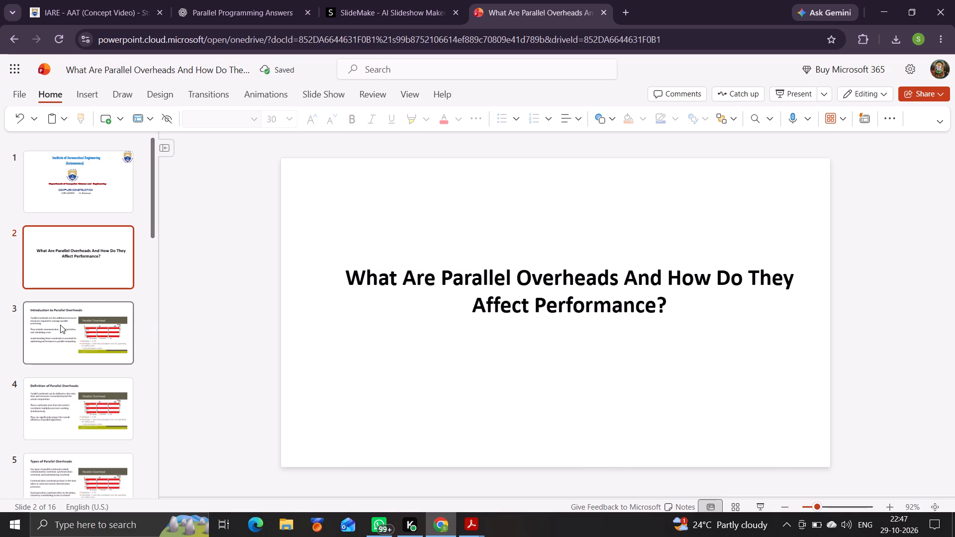
Review slides 3 and 1, check the parallel overheads topic's subject on the IARE AAT (Concept Video) page, and return to the presentation.
{"action": "left_click", "coordinate": [56, 323]}
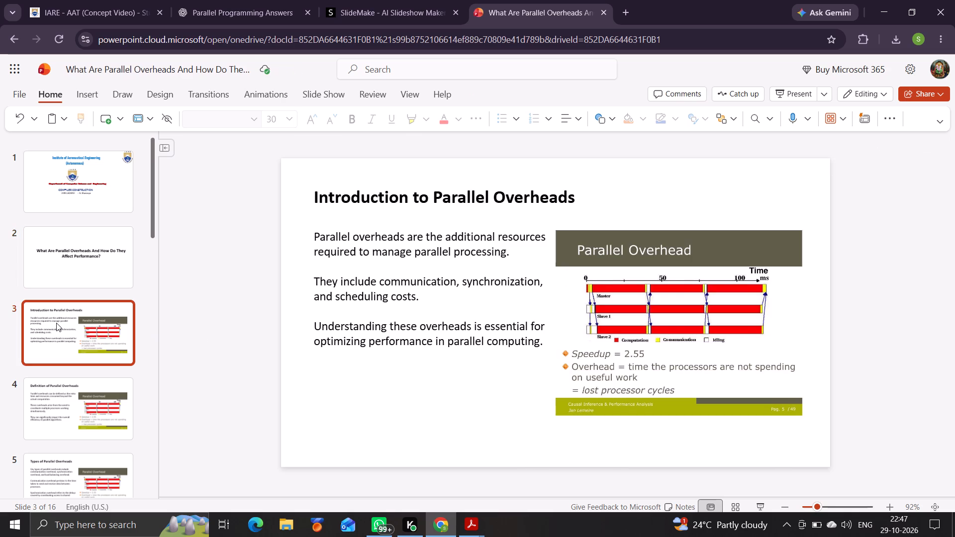
{"action": "left_click", "coordinate": [47, 163]}
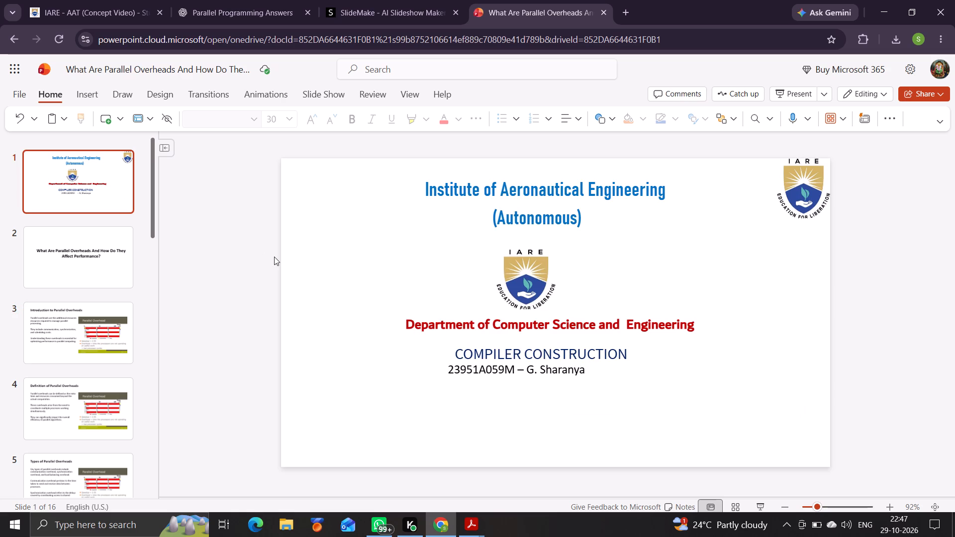
{"action": "left_click", "coordinate": [117, 0]}
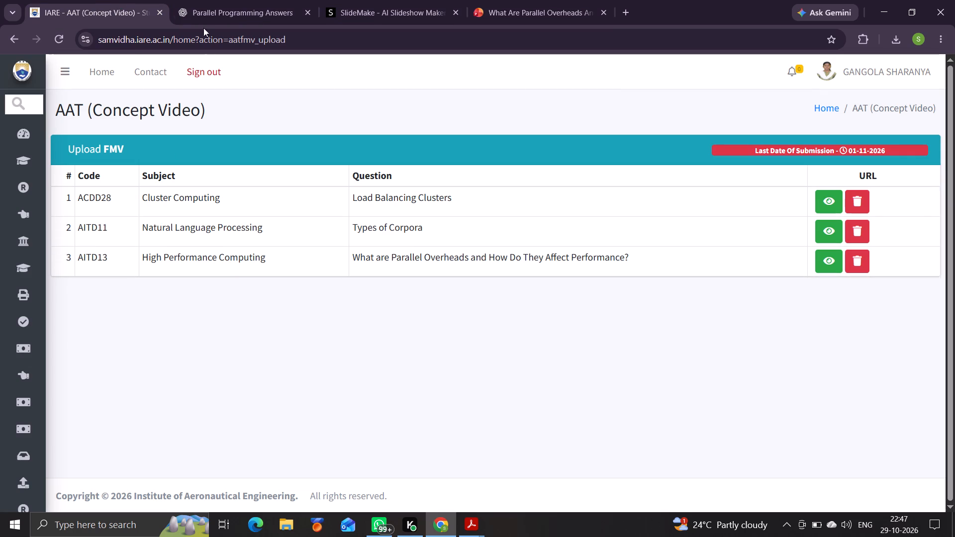
{"action": "left_click", "coordinate": [539, 0]}
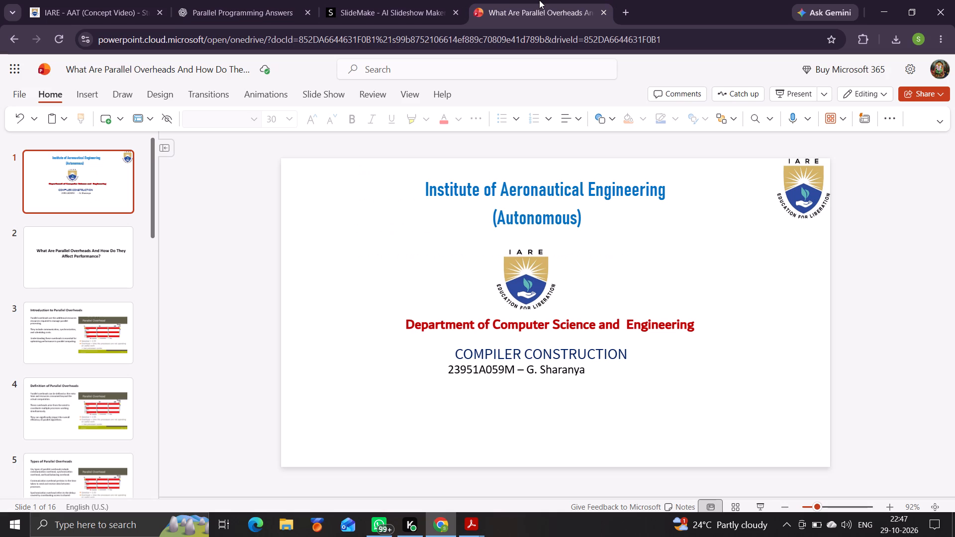
Replace the subject line COMPILER CONSTRUCTION on the title slide with HIGH PERFORMANCE COMPUTING.
{"action": "left_click", "coordinate": [634, 355]}
{"action": "key", "text": "BackSpace"}
{"action": "key", "text": "BackSpace"}
{"action": "key", "text": "BackSpace"}
{"action": "key", "text": "BackSpace"}
{"action": "key", "text": "BackSpace"}
{"action": "key", "text": "BackSpace"}
{"action": "key", "text": "BackSpace"}
{"action": "key", "text": "BackSpace"}
{"action": "key", "text": "BackSpace"}
{"action": "key", "text": "BackSpace"}
{"action": "key", "text": "BackSpace"}
{"action": "key", "text": "BackSpace"}
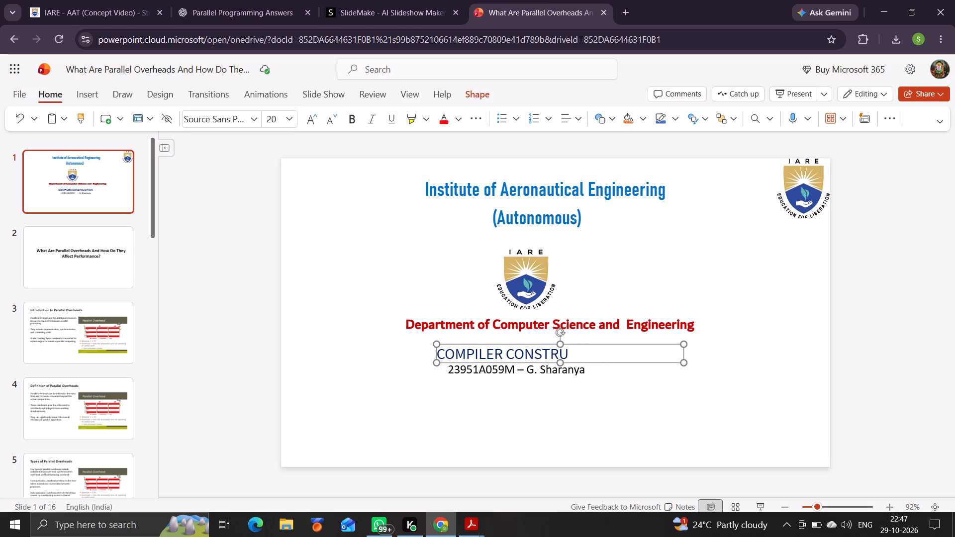
{"action": "key", "text": "BackSpace"}
{"action": "key", "text": "BackSpace"}
{"action": "key", "text": "BackSpace"}
{"action": "key", "text": "BackSpace"}
{"action": "key", "text": "BackSpace"}
{"action": "key", "text": "BackSpace"}
{"action": "key", "text": "BackSpace"}
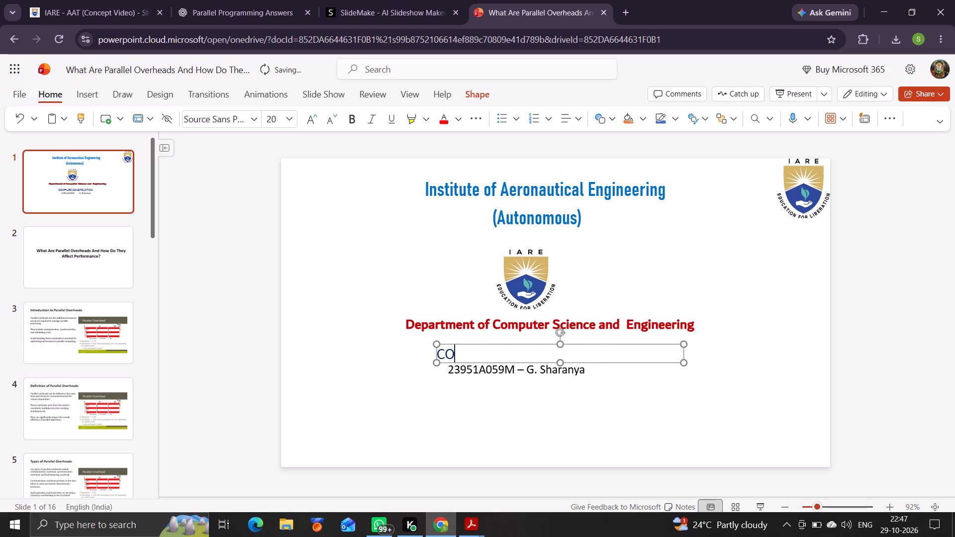
{"action": "key", "text": "BackSpace"}
{"action": "key", "text": "BackSpace"}
{"action": "type", "text": "high"}
{"action": "key", "text": "BackSpace"}
{"action": "key", "text": "BackSpace"}
{"action": "key", "text": "BackSpace"}
{"action": "key", "text": "BackSpace"}
{"action": "type", "text": "HIFGH"}
{"action": "key", "text": "BackSpace"}
{"action": "key", "text": "BackSpace"}
{"action": "key", "text": "BackSpace"}
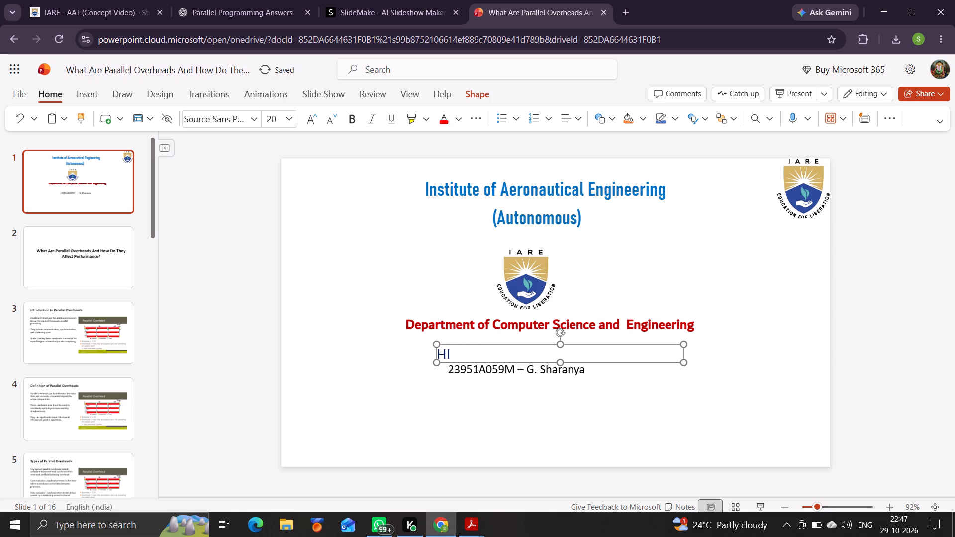
{"action": "type", "text": "GH PERFORMANCE CON"}
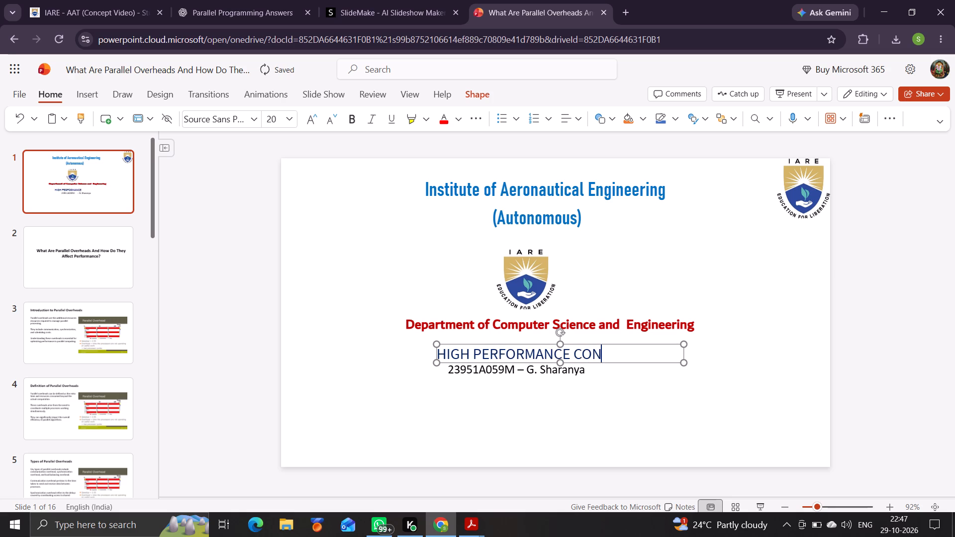
{"action": "key", "text": "BackSpace"}
{"action": "key", "text": "m"}
{"action": "key", "text": "u"}
{"action": "key", "text": "BackSpace"}
{"action": "type", "text": "PUTING"}
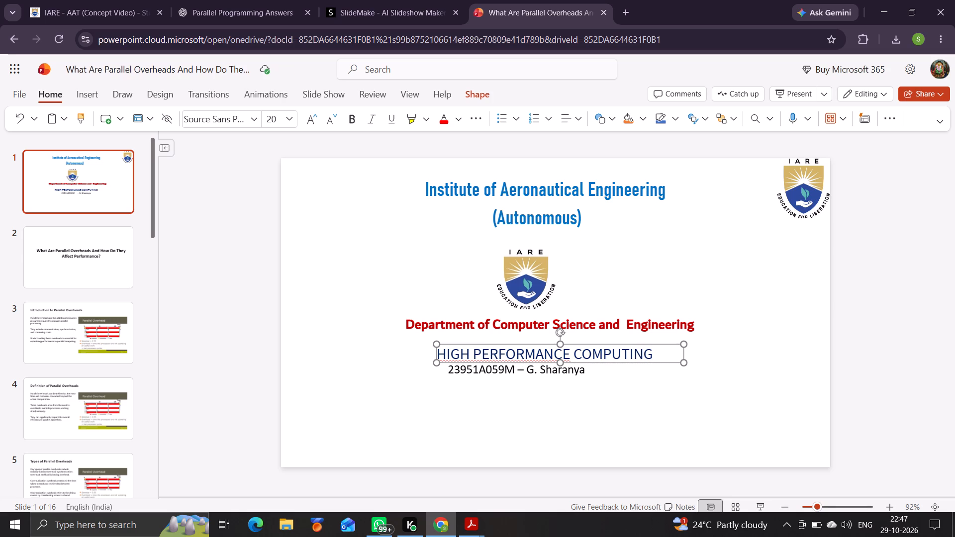
{"action": "left_click", "coordinate": [606, 427]}
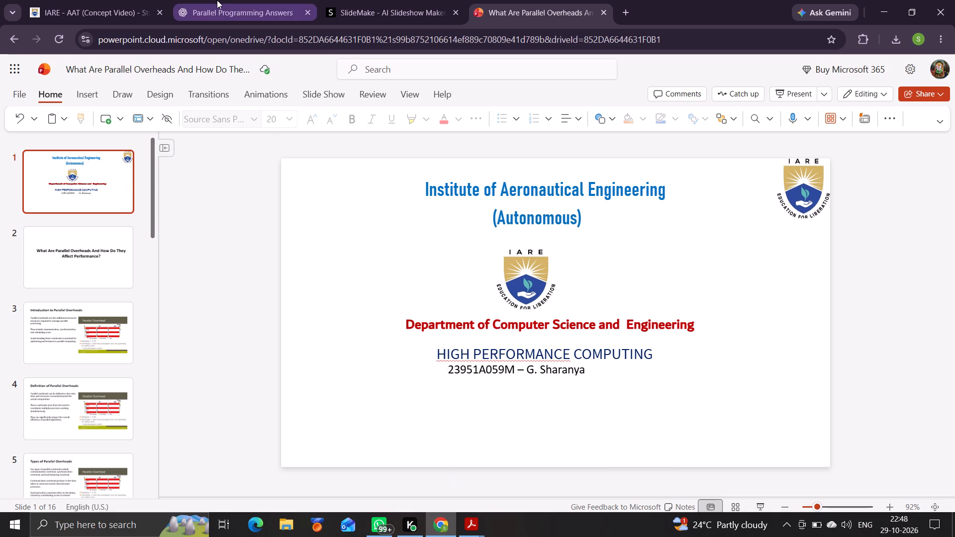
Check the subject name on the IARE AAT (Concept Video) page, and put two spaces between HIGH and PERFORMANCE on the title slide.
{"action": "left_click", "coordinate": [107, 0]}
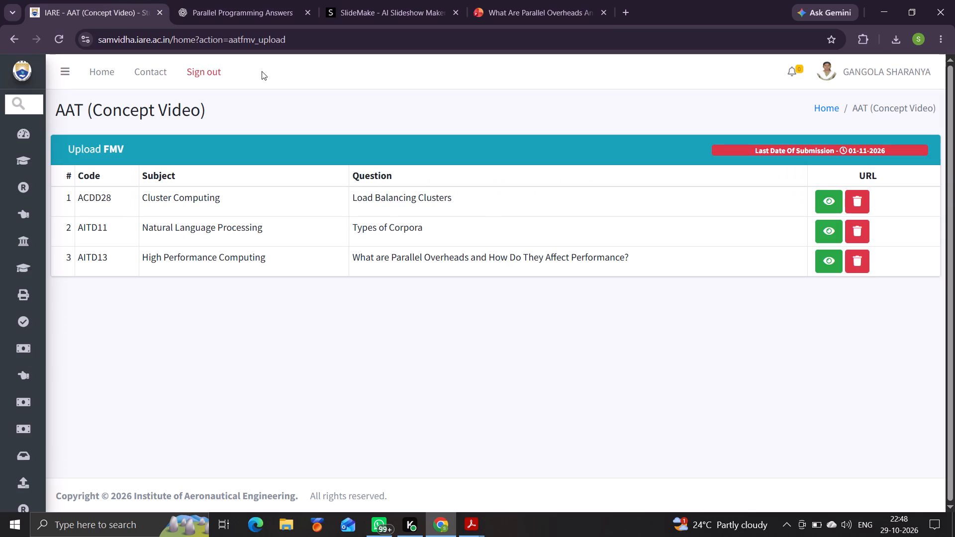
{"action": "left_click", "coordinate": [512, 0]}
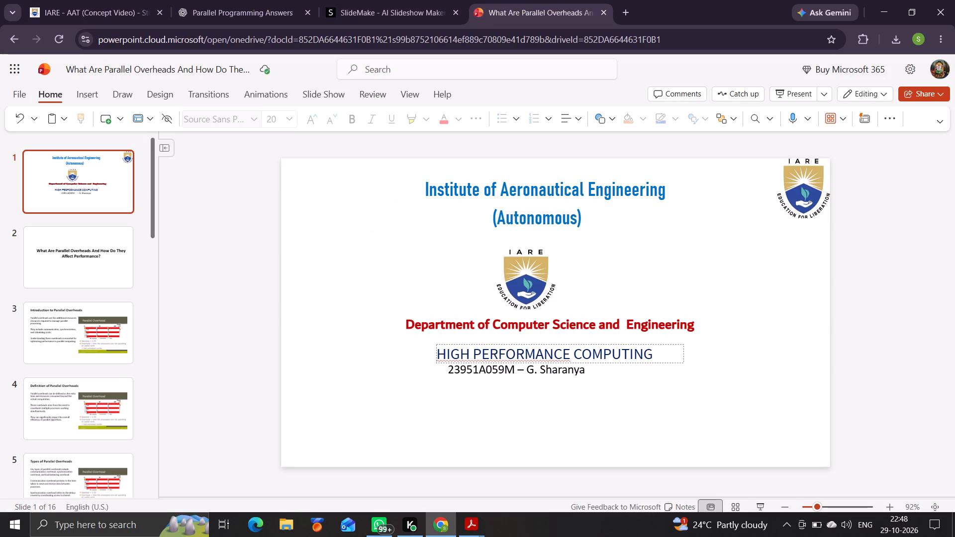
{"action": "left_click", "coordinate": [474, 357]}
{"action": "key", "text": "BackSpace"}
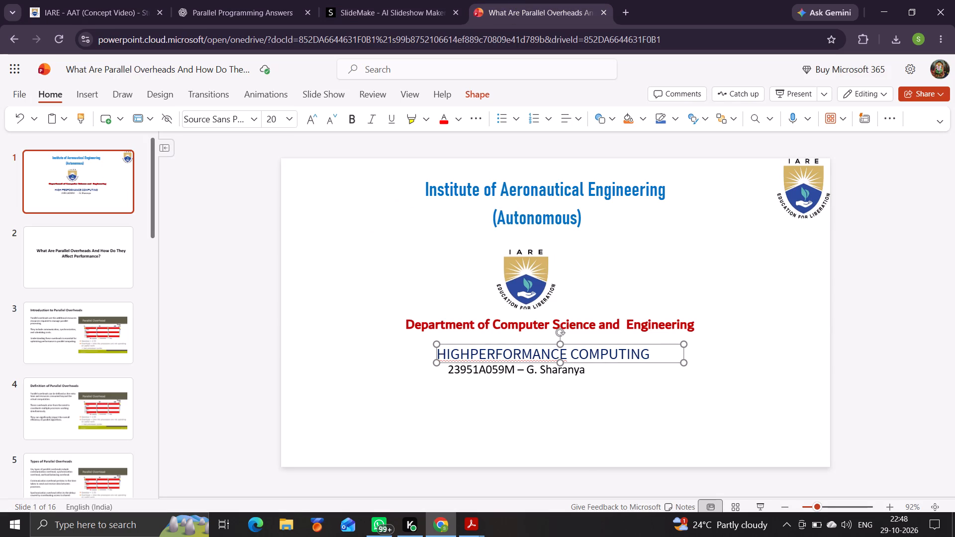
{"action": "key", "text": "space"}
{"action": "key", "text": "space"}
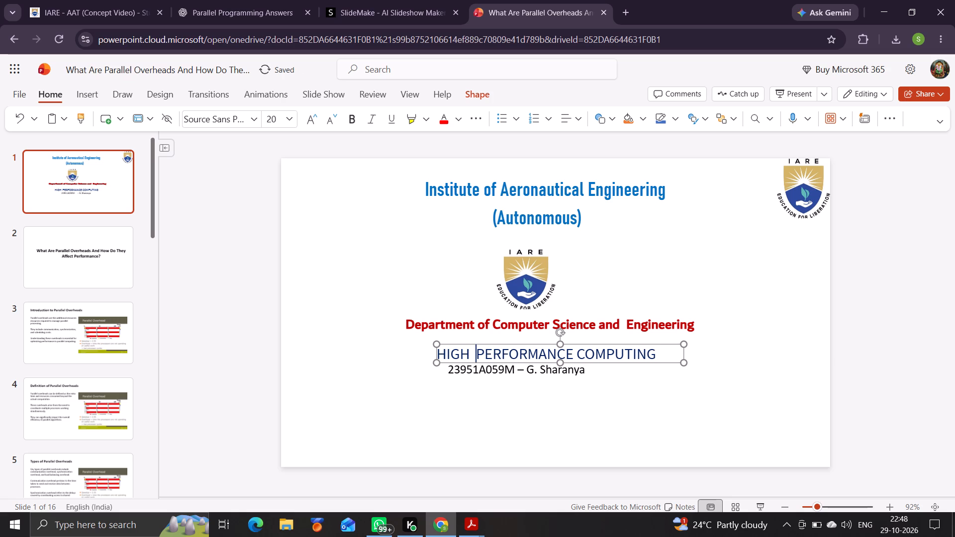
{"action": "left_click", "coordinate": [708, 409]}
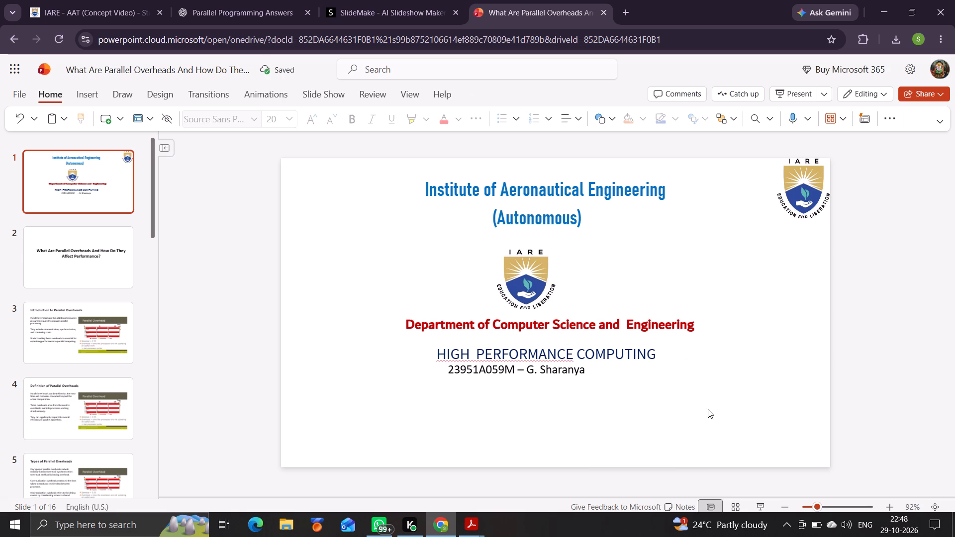
Shift the subject text box slightly left on the title slide and indent its text with leading spaces to centre it under the department line.
{"action": "left_click", "coordinate": [444, 357]}
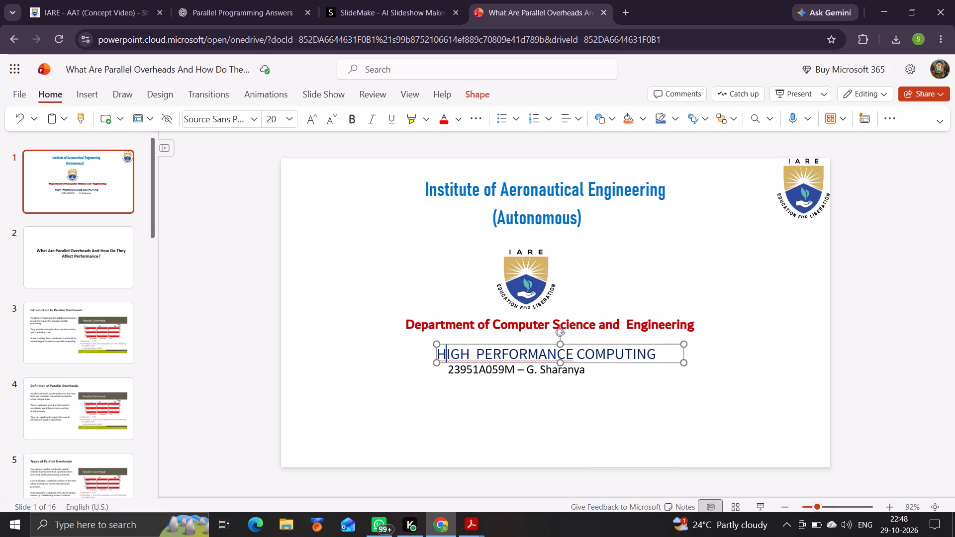
{"action": "key", "text": "Left"}
{"action": "key", "text": "space"}
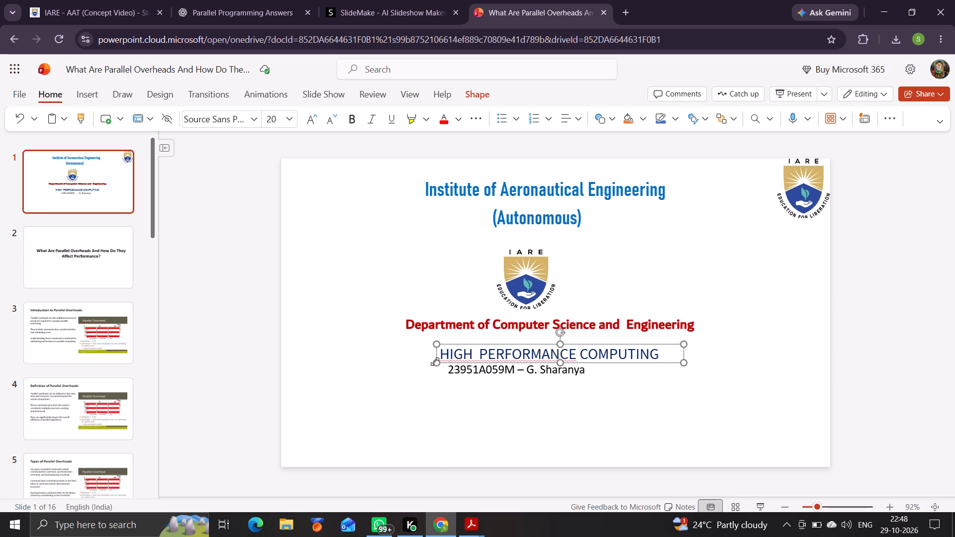
{"action": "left_click_drag", "start_coordinate": [435, 355], "coordinate": [414, 355]}
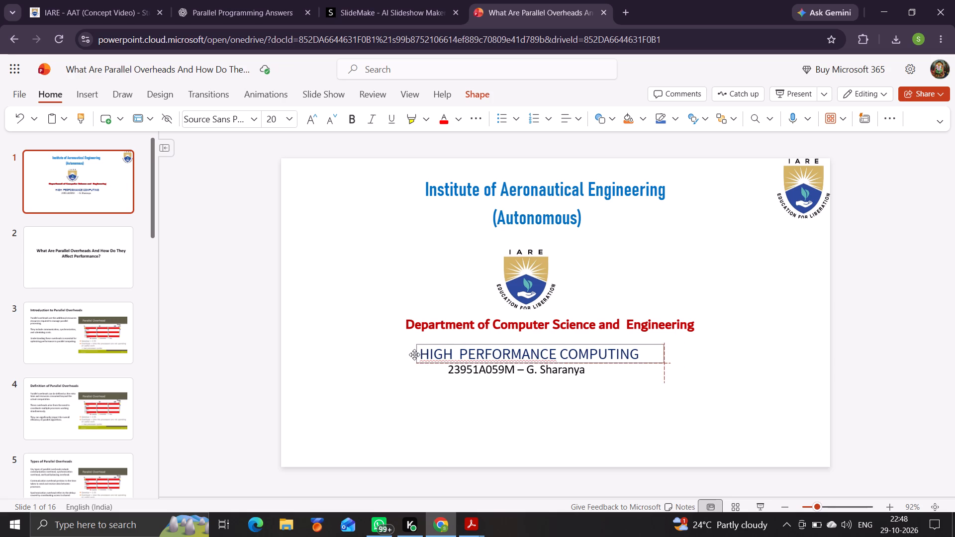
{"action": "left_click_drag", "start_coordinate": [414, 355], "coordinate": [416, 355]}
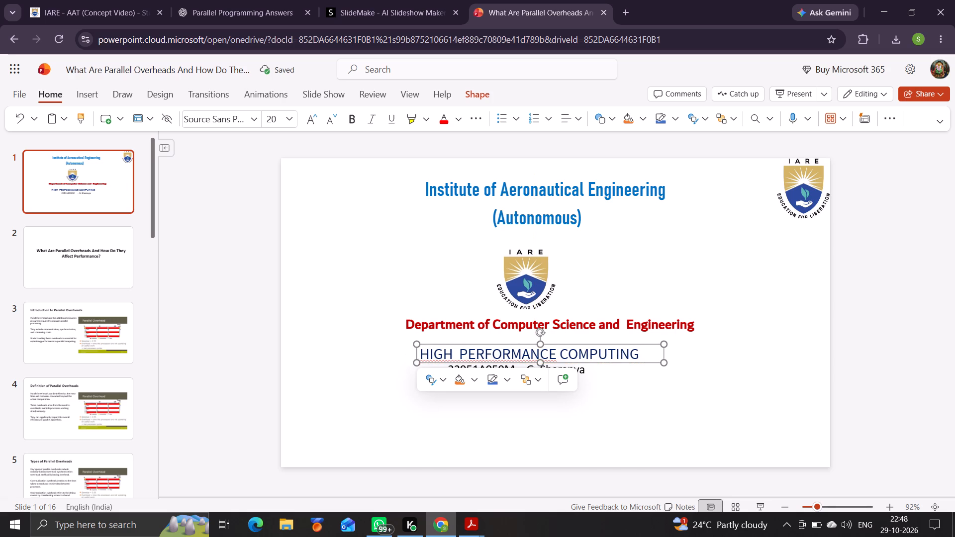
{"action": "left_click", "coordinate": [423, 355]}
{"action": "key", "text": "space"}
{"action": "key", "text": "space"}
{"action": "key", "text": "space"}
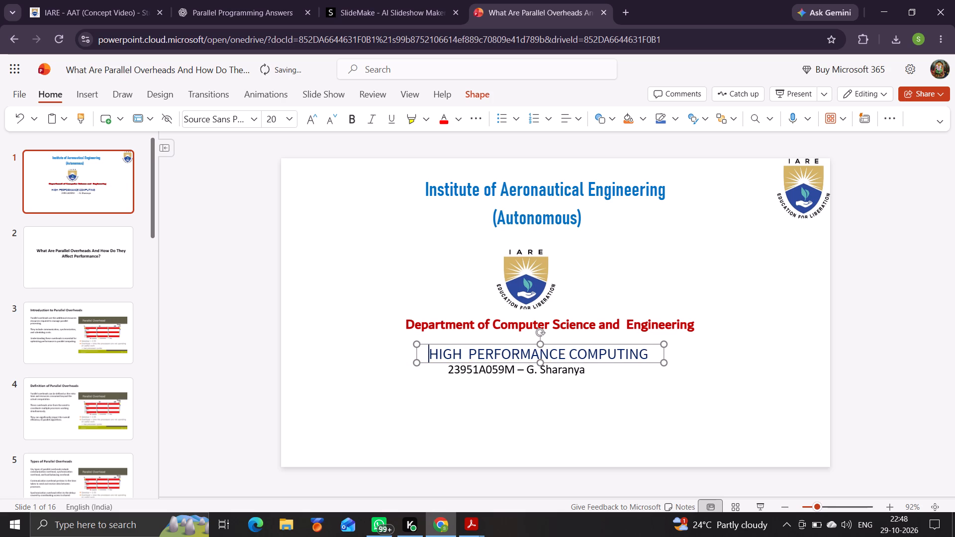
{"action": "key", "text": "space"}
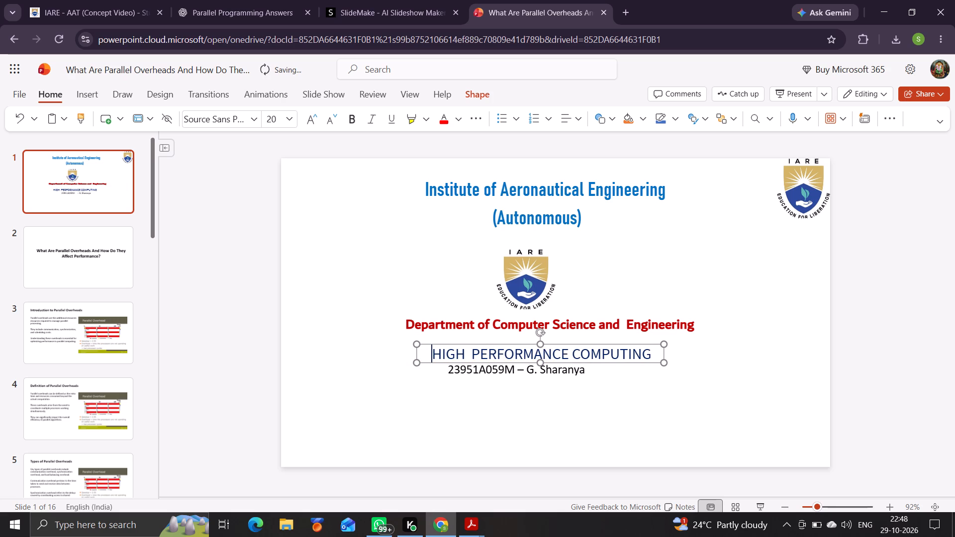
{"action": "left_click", "coordinate": [603, 398]}
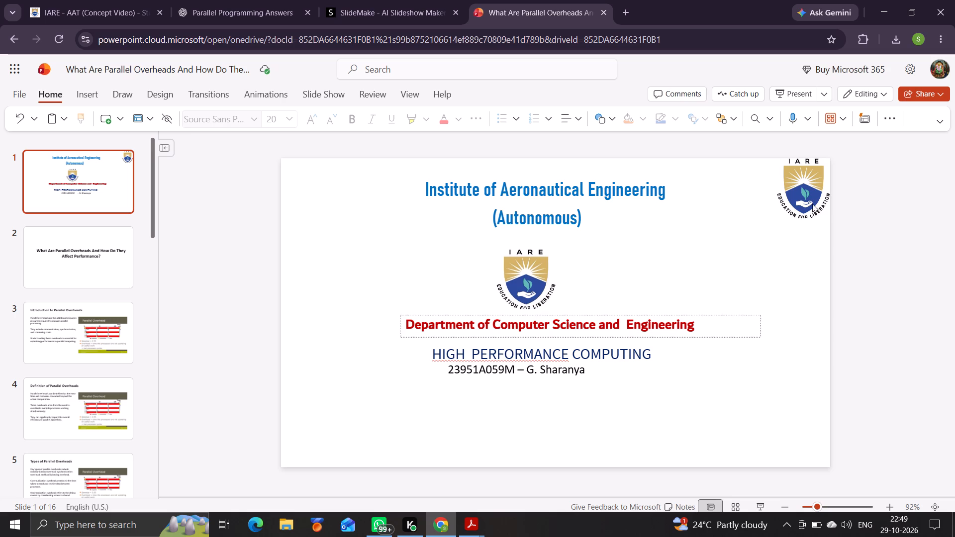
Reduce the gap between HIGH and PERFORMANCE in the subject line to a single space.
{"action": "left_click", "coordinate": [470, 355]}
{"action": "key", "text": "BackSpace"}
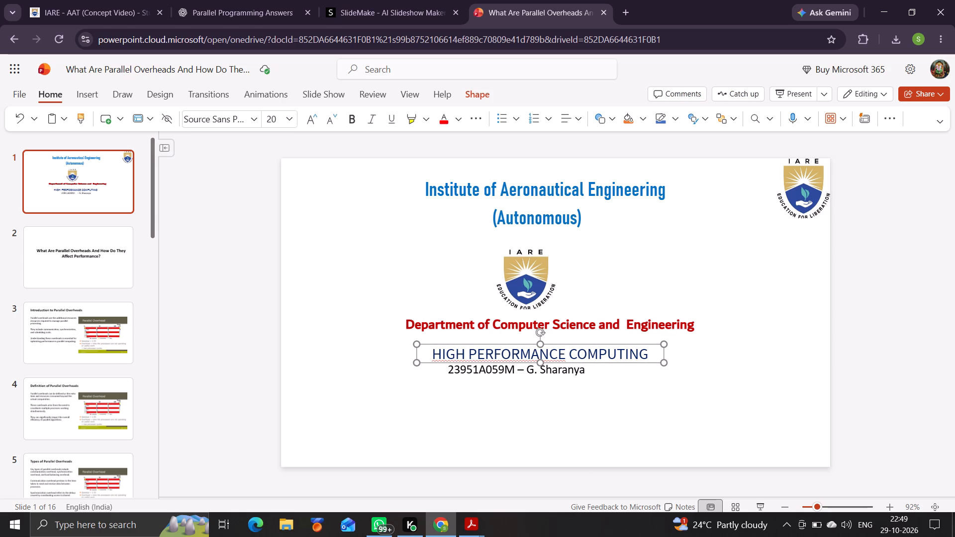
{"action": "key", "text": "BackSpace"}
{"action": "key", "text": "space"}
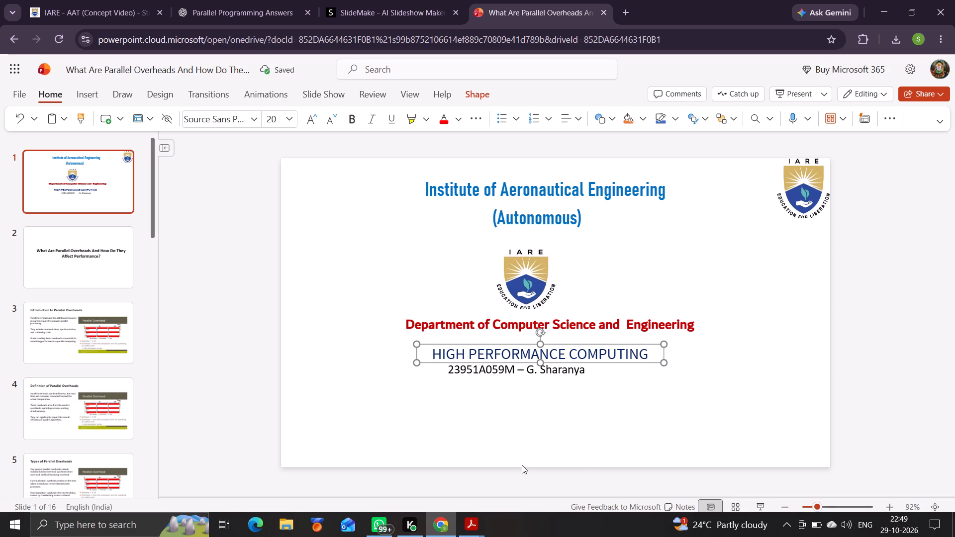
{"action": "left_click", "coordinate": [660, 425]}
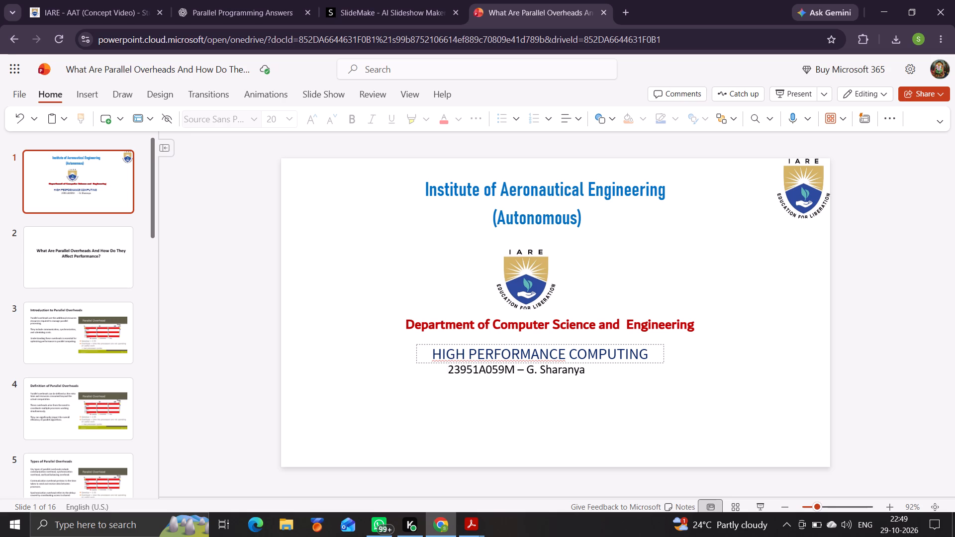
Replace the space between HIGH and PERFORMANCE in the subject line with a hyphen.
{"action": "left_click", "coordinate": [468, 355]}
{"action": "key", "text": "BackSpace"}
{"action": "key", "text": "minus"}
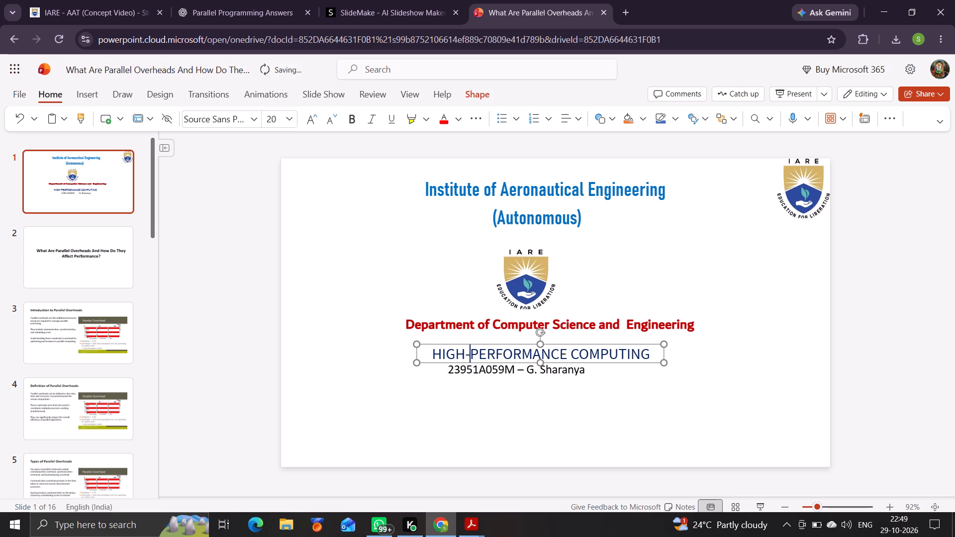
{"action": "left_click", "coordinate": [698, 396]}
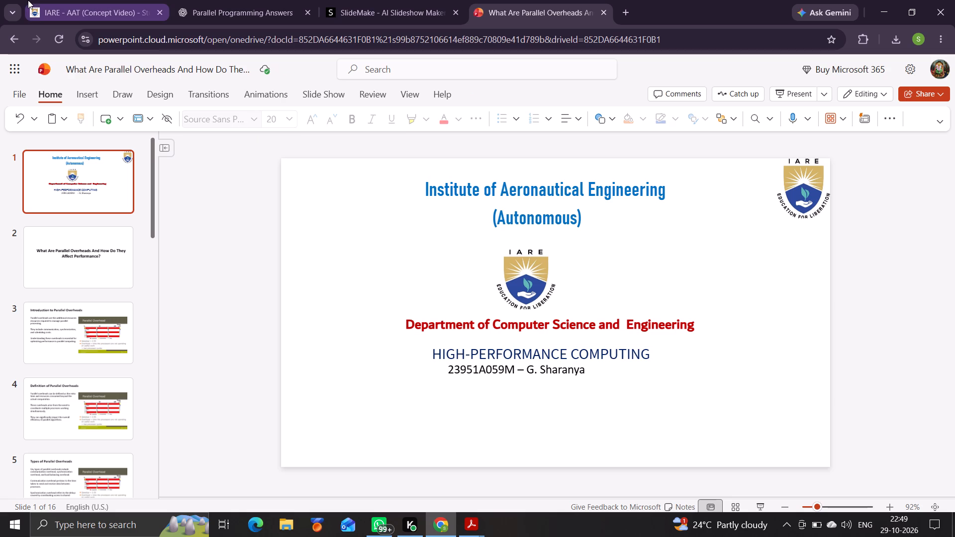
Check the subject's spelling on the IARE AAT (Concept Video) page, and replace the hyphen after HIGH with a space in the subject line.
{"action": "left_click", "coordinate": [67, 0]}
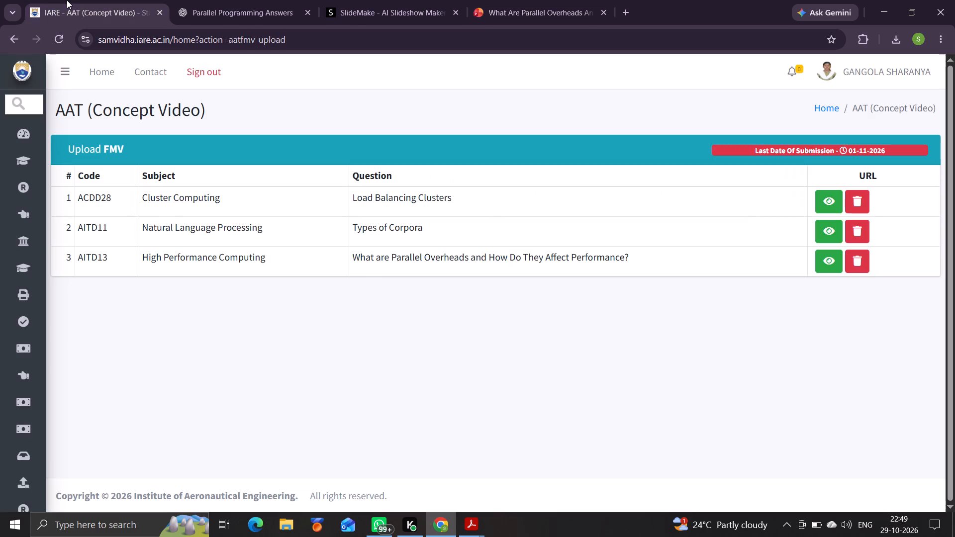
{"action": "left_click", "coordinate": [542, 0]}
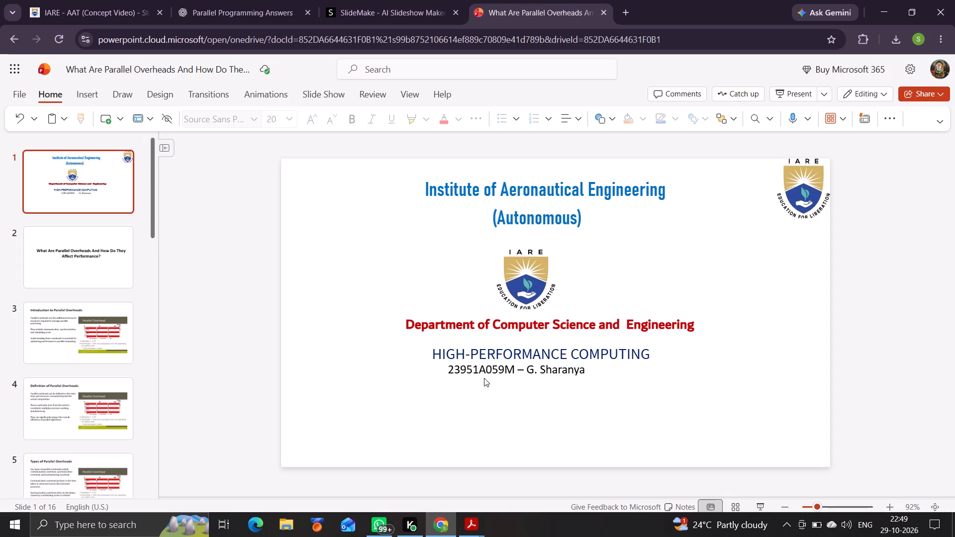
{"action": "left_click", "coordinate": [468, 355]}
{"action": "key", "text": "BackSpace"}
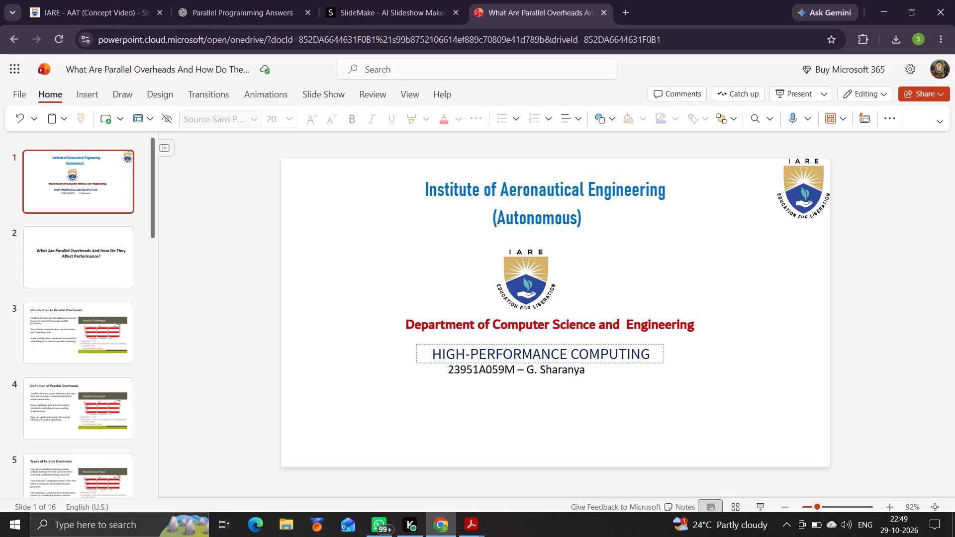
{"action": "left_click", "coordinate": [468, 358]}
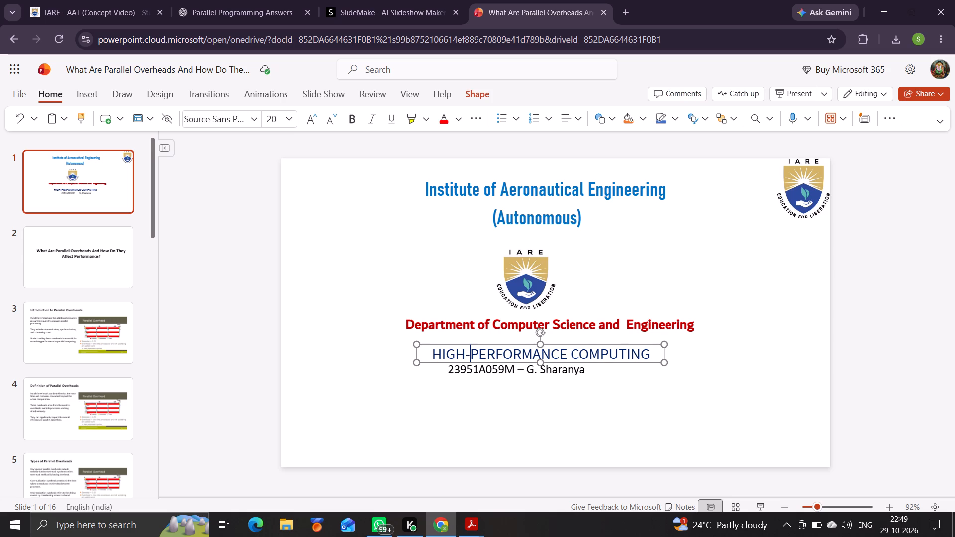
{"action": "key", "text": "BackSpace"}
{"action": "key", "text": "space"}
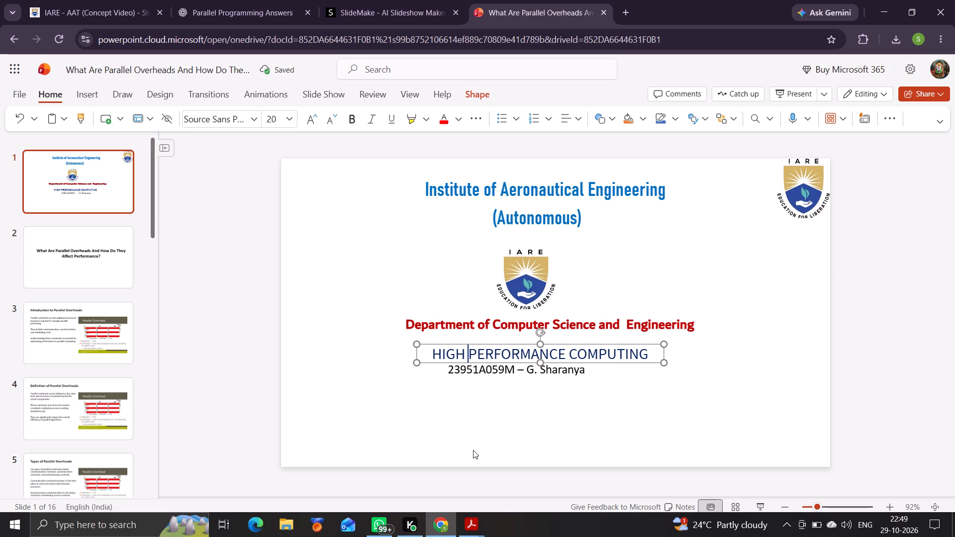
Delete the placeholder picture from slide 11, Measuring Parallel Overheads.
{"action": "scroll", "coordinate": [473, 450], "scroll_direction": "down", "scroll_amount": 5}
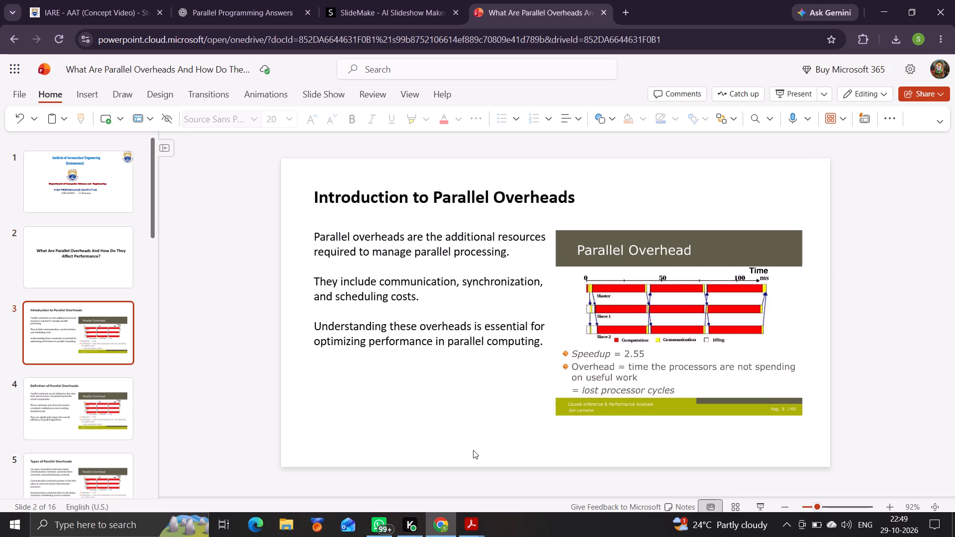
{"action": "scroll", "coordinate": [473, 450], "scroll_direction": "down", "scroll_amount": 8}
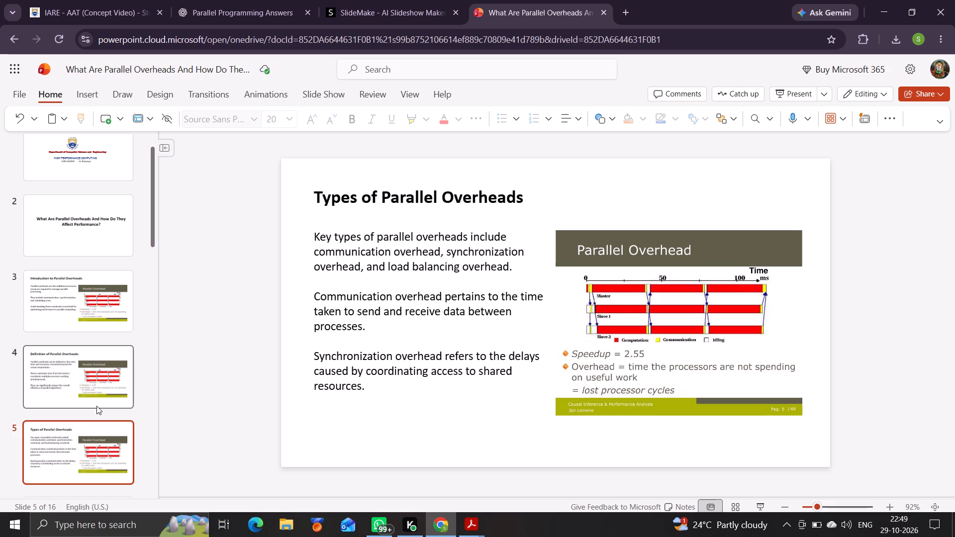
{"action": "scroll", "coordinate": [96, 406], "scroll_direction": "down", "scroll_amount": 18}
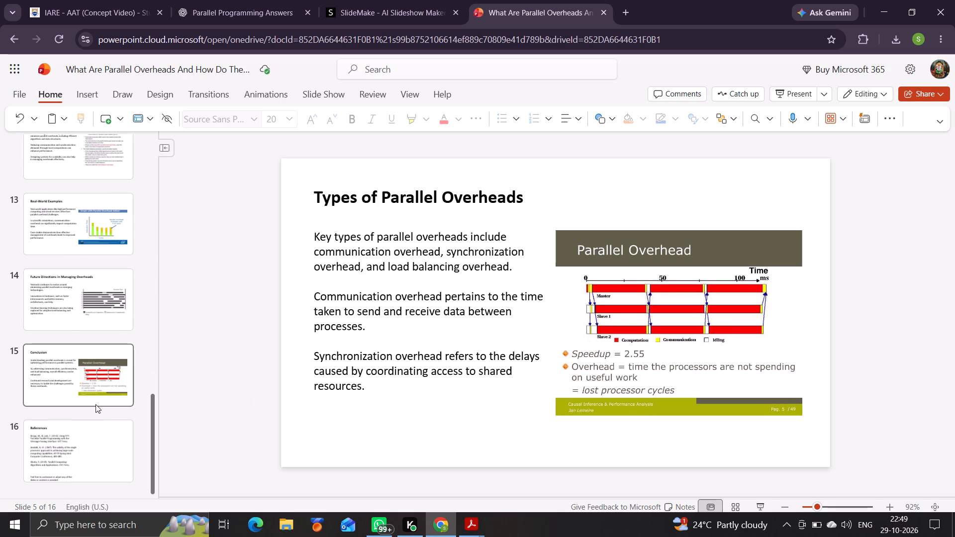
{"action": "scroll", "coordinate": [95, 404], "scroll_direction": "up", "scroll_amount": 3}
{"action": "left_click", "coordinate": [102, 276]}
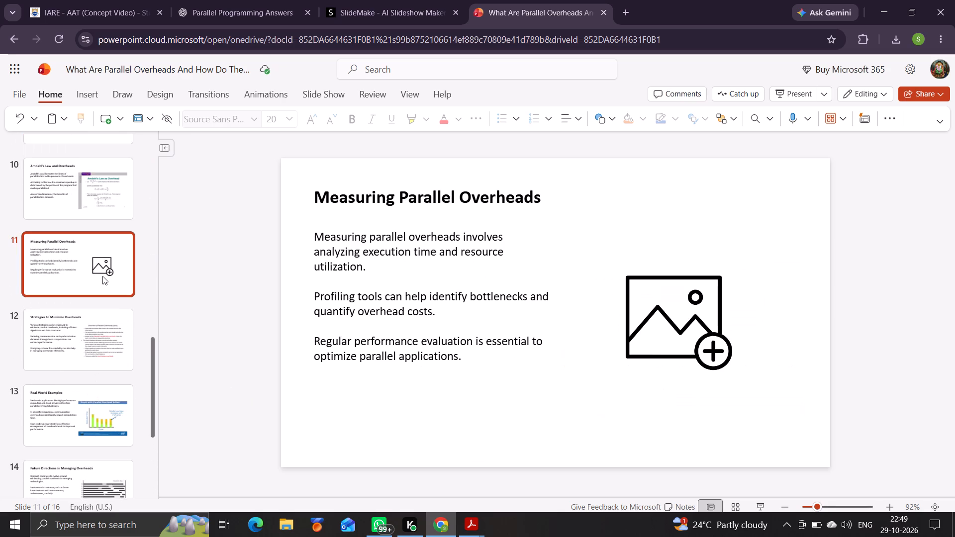
{"action": "left_click", "coordinate": [657, 308]}
{"action": "key", "text": "BackSpace"}
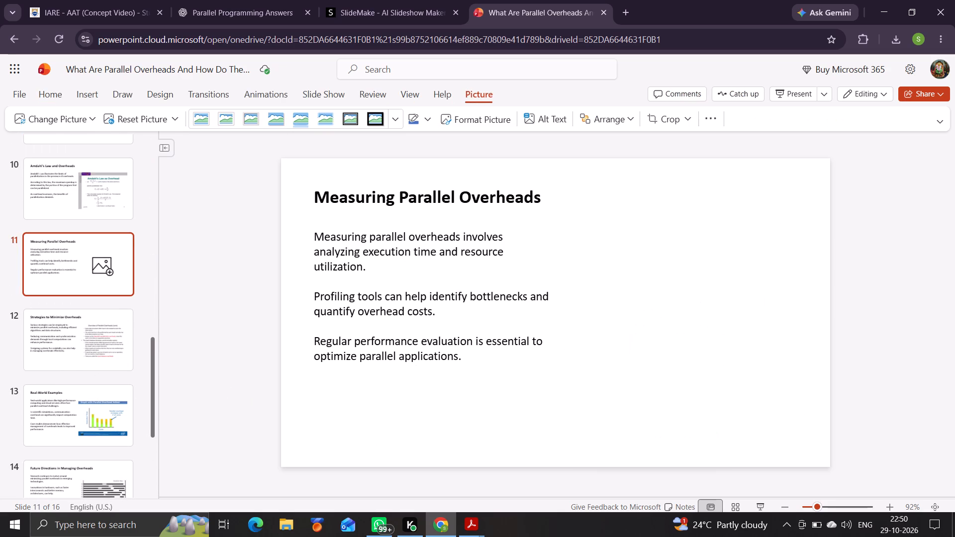
Copy the IARE logo in the title slide's upper corner and paste it onto slides 2, 3 and 4.
{"action": "scroll", "coordinate": [92, 265], "scroll_direction": "up", "scroll_amount": 1}
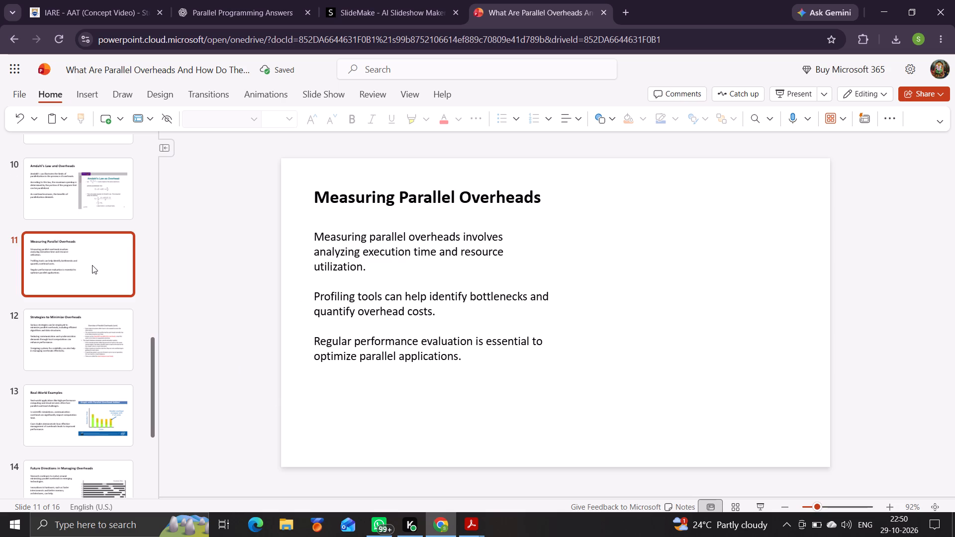
{"action": "scroll", "coordinate": [92, 265], "scroll_direction": "up", "scroll_amount": 16}
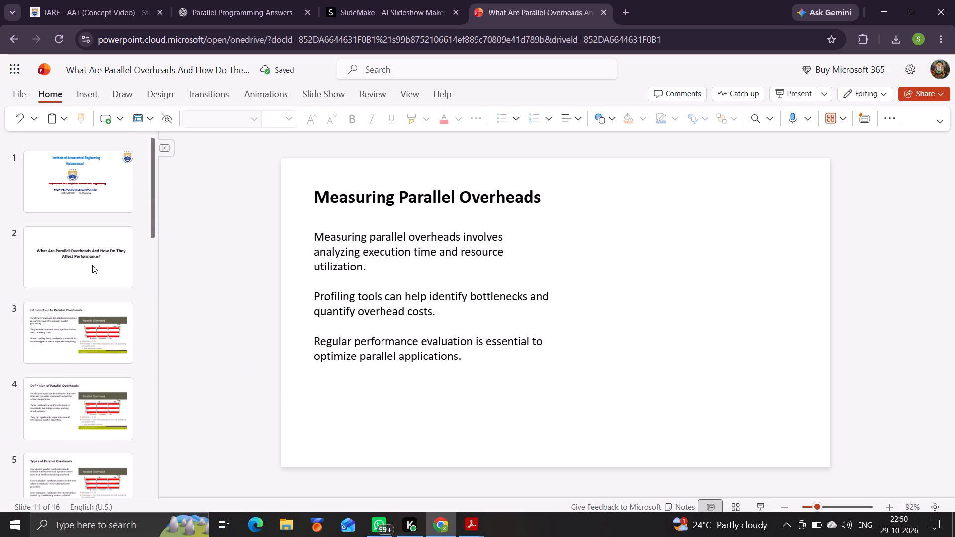
{"action": "scroll", "coordinate": [92, 265], "scroll_direction": "up", "scroll_amount": 2}
{"action": "left_click", "coordinate": [105, 179]}
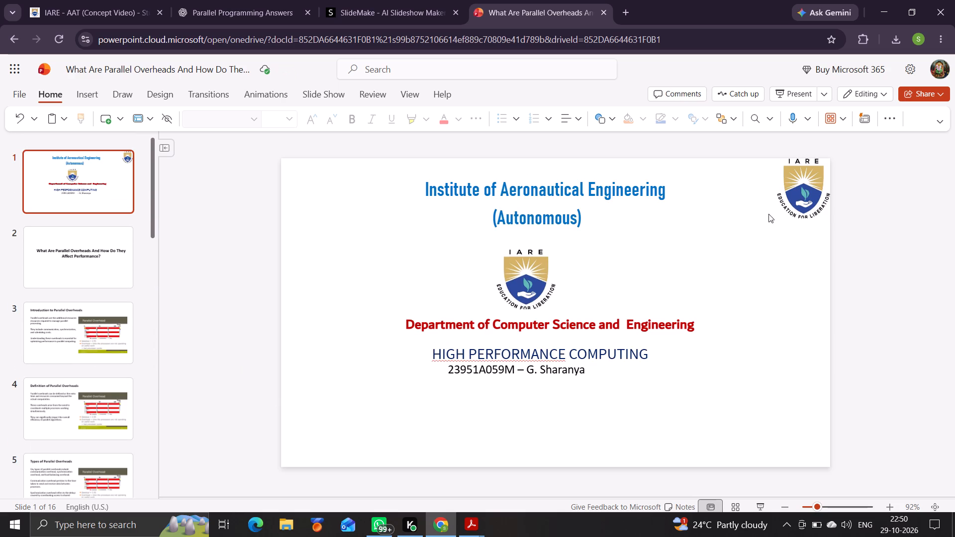
{"action": "left_click", "coordinate": [786, 205]}
{"action": "key", "text": "ctrl+c"}
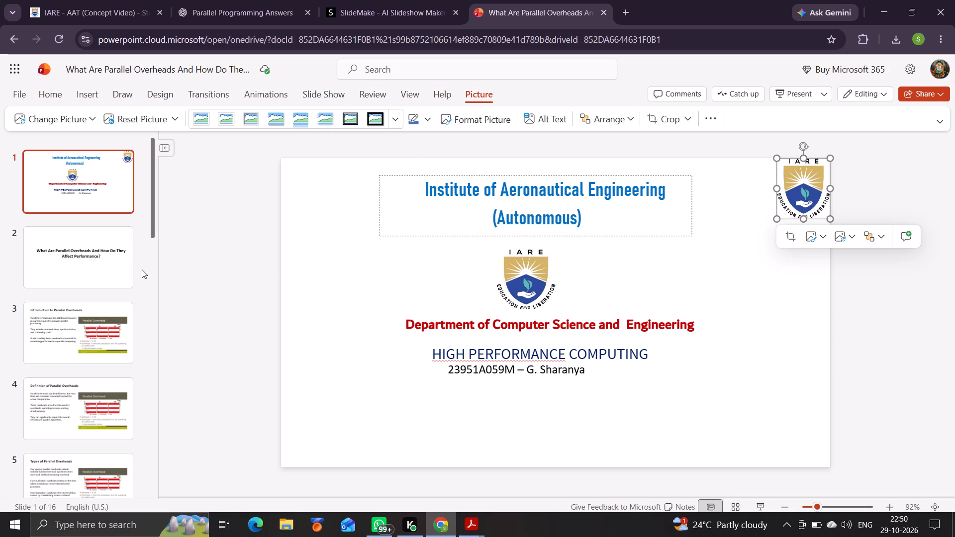
{"action": "left_click", "coordinate": [102, 261]}
{"action": "key", "text": "ctrl+v"}
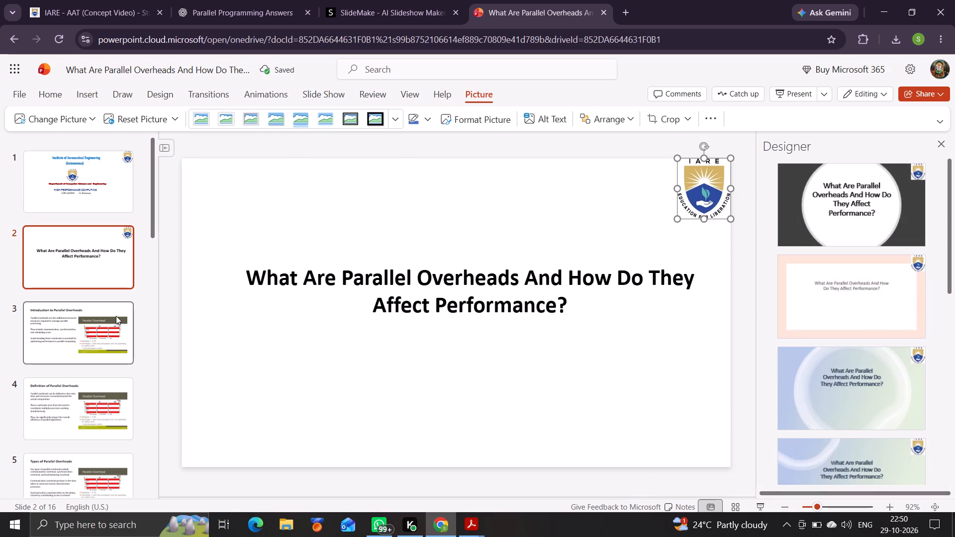
{"action": "left_click", "coordinate": [116, 316]}
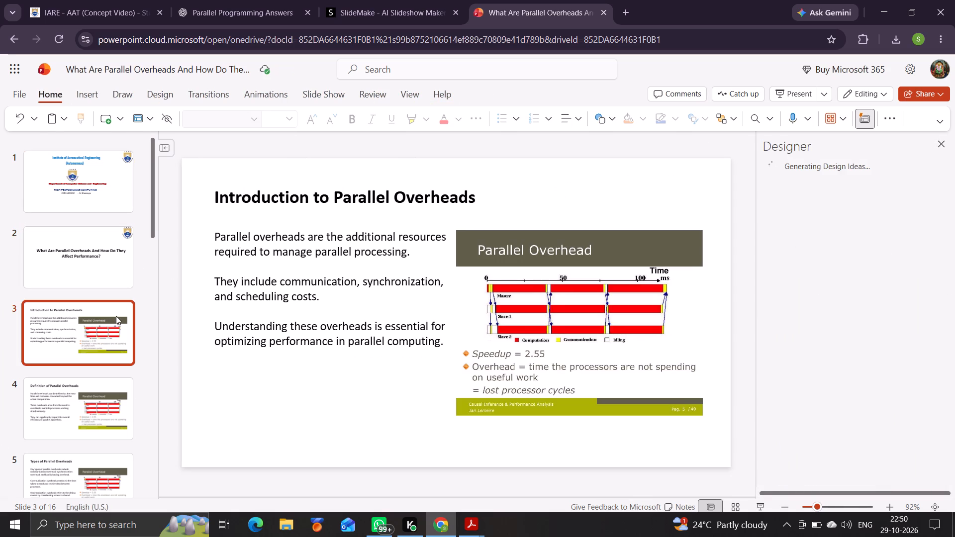
{"action": "key", "text": "ctrl+v"}
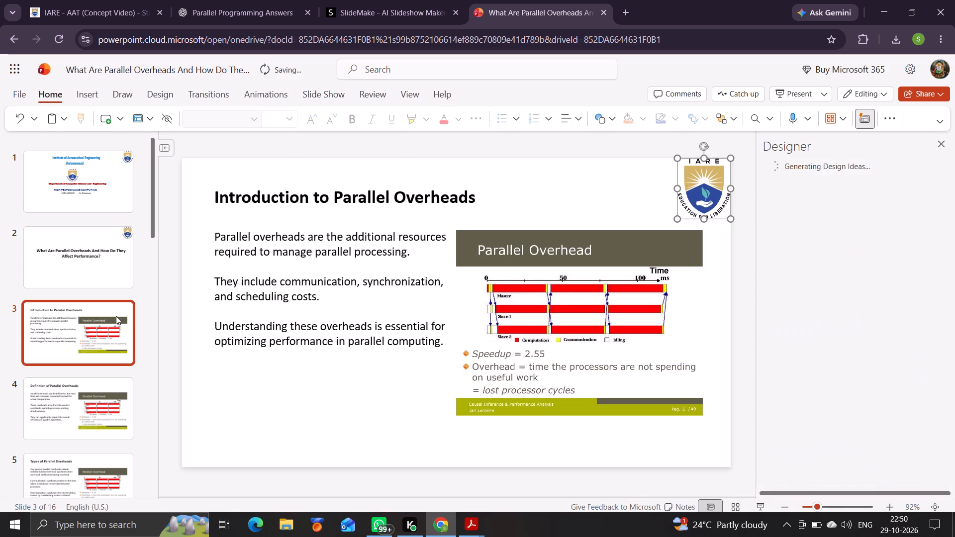
{"action": "left_click", "coordinate": [66, 401]}
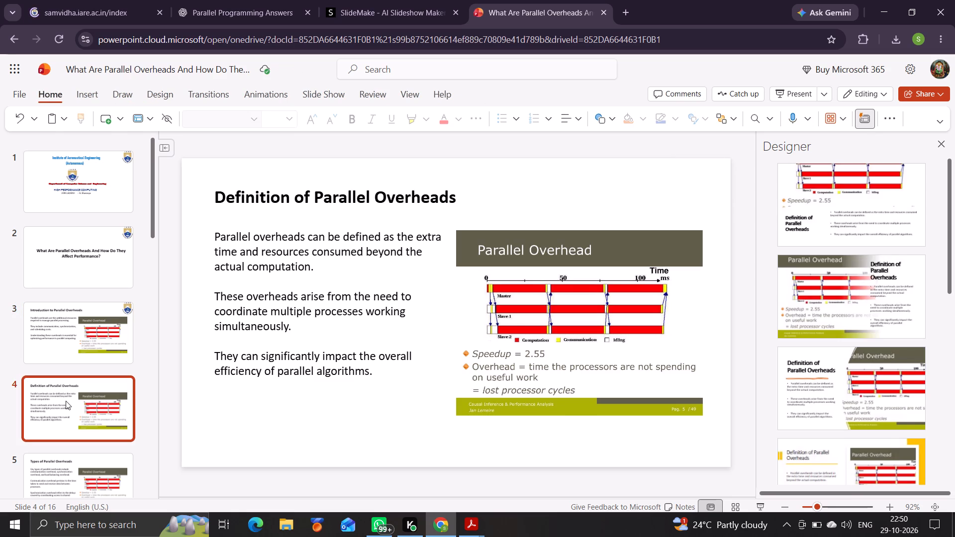
{"action": "left_click", "coordinate": [66, 401], "text": "ctrl"}
{"action": "key", "text": "ctrl+v"}
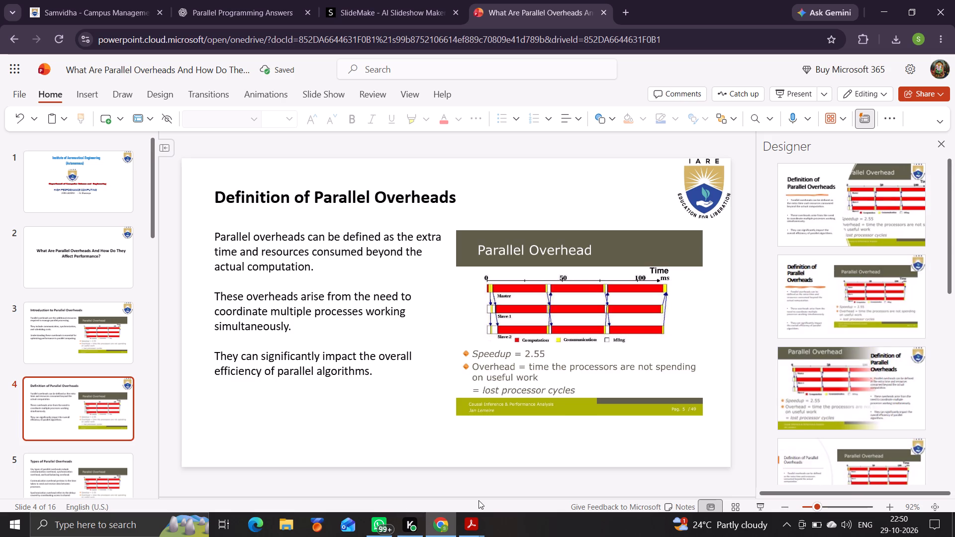
Paste the copied IARE logo onto slides 5, 6 and 7, from Types of Parallel Overheads to Synchronization Overhead.
{"action": "scroll", "coordinate": [829, 438], "scroll_direction": "down", "scroll_amount": 8}
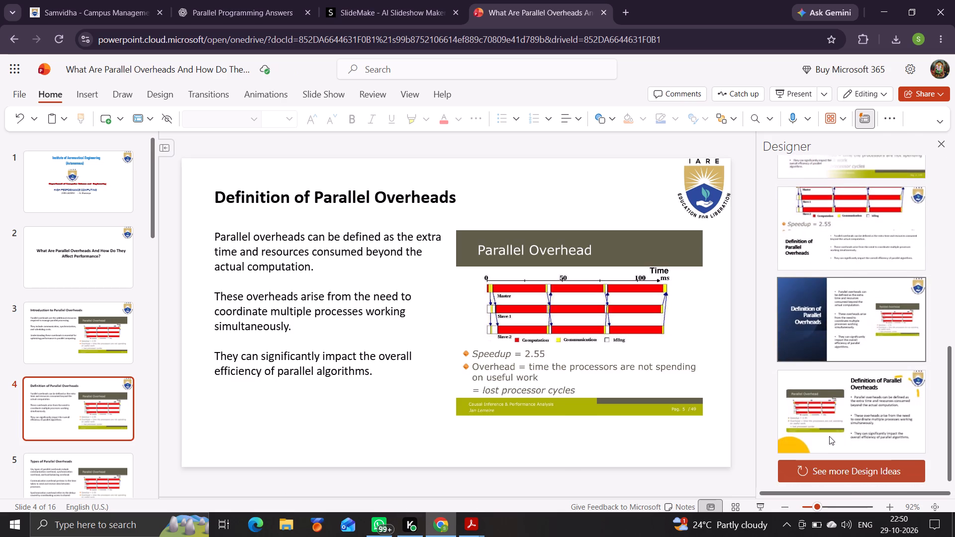
{"action": "scroll", "coordinate": [829, 436], "scroll_direction": "down", "scroll_amount": 15}
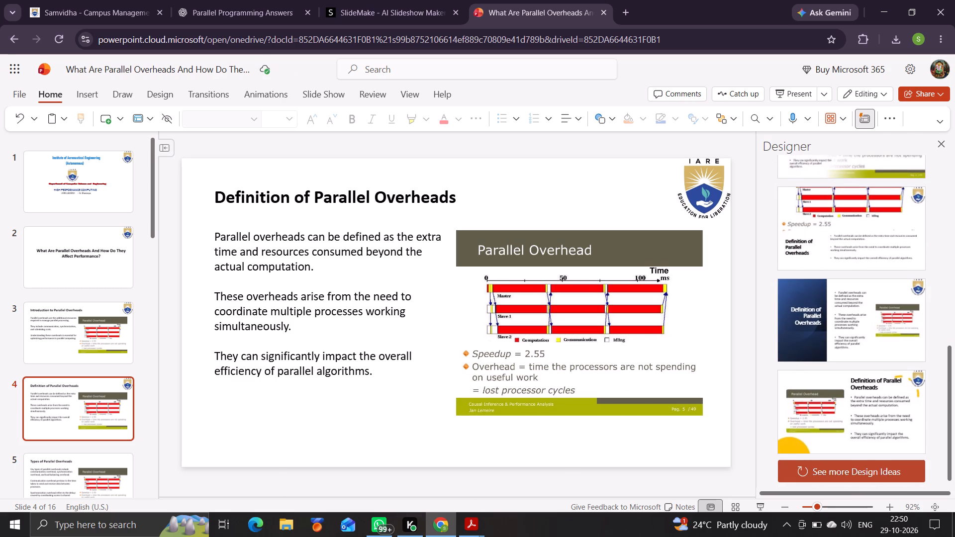
{"action": "scroll", "coordinate": [84, 374], "scroll_direction": "down", "scroll_amount": 11}
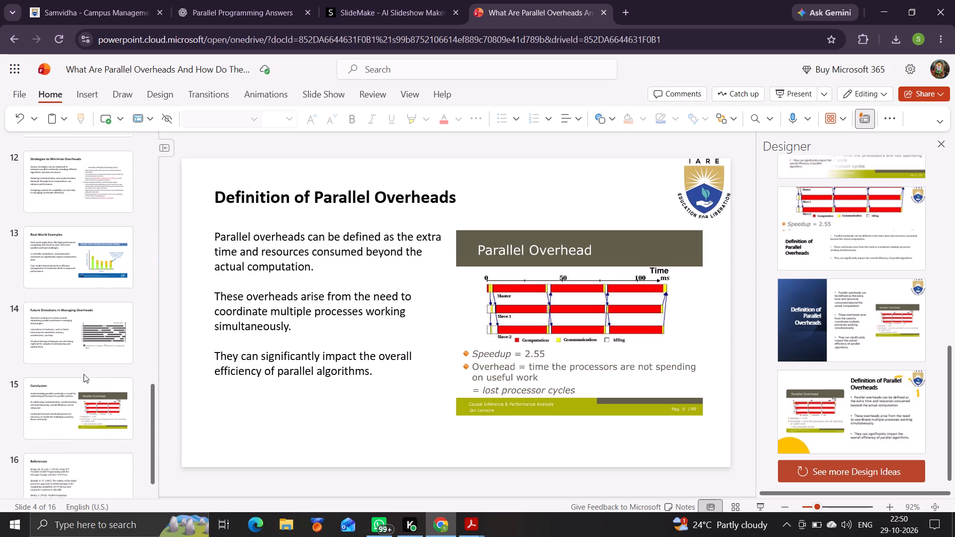
{"action": "scroll", "coordinate": [84, 374], "scroll_direction": "down", "scroll_amount": 6}
{"action": "scroll", "coordinate": [84, 374], "scroll_direction": "up", "scroll_amount": 15}
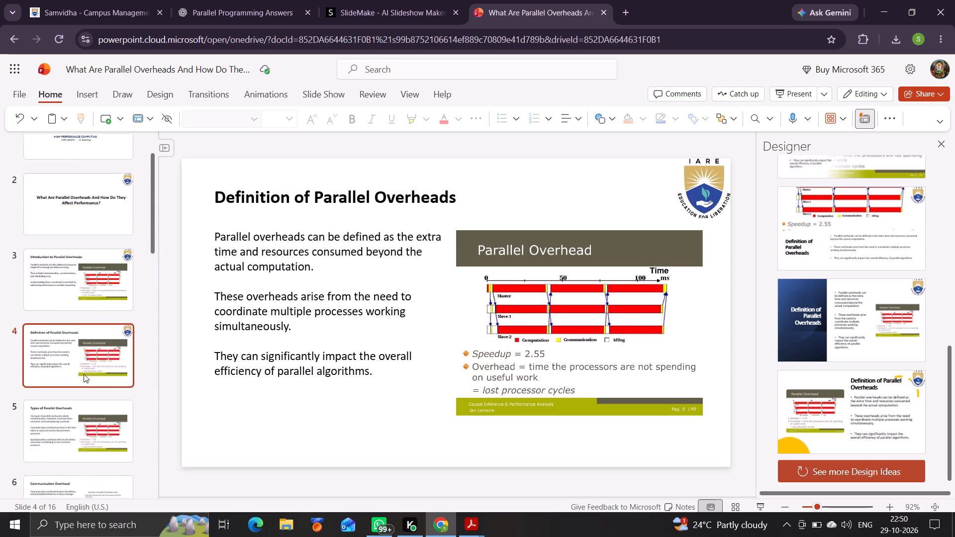
{"action": "scroll", "coordinate": [84, 374], "scroll_direction": "up", "scroll_amount": 8}
{"action": "left_click", "coordinate": [101, 478]}
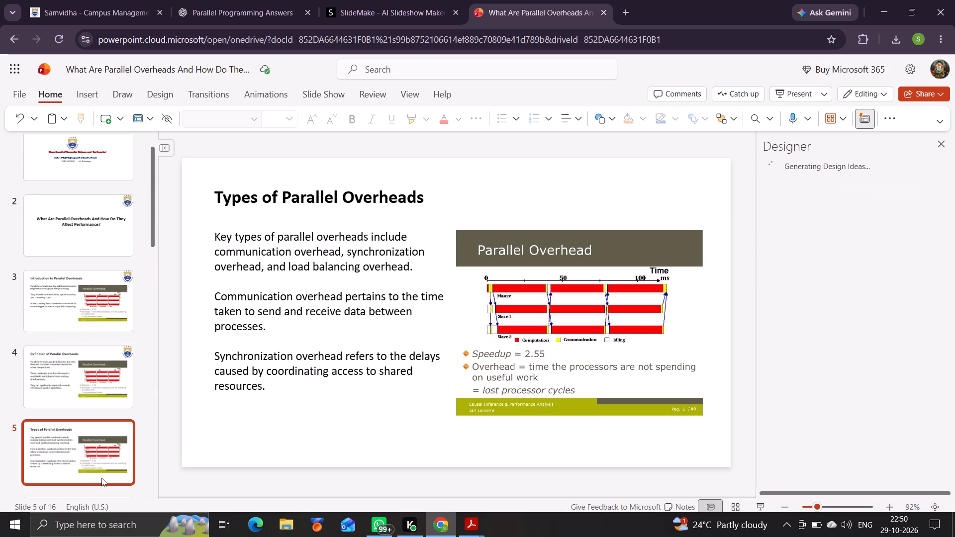
{"action": "key", "text": "ctrl+v"}
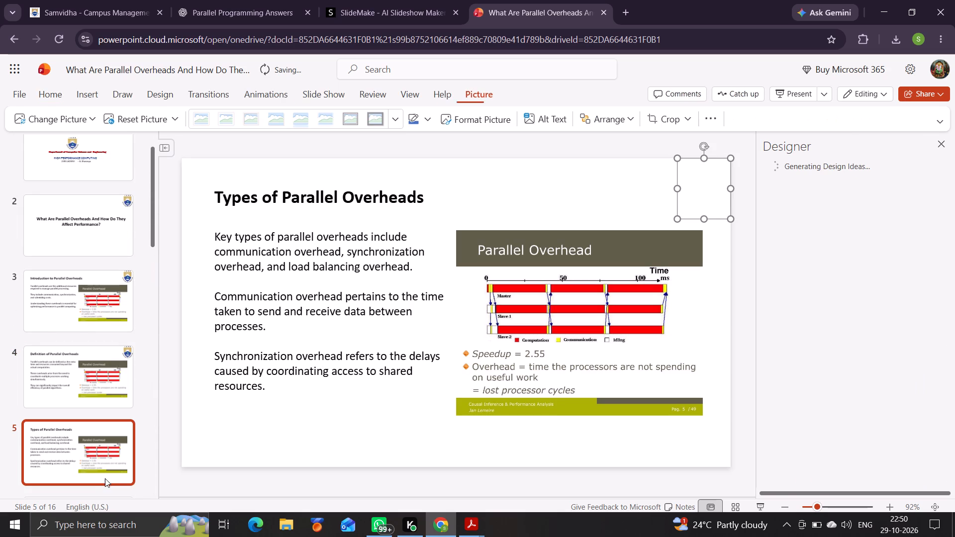
{"action": "scroll", "coordinate": [105, 478], "scroll_direction": "down", "scroll_amount": 3}
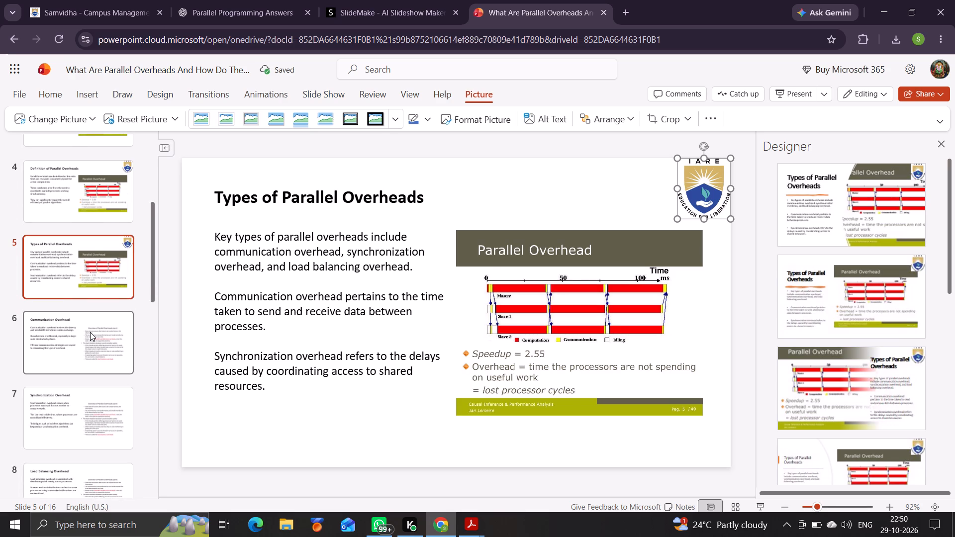
{"action": "left_click", "coordinate": [90, 332]}
{"action": "key", "text": "ctrl+v"}
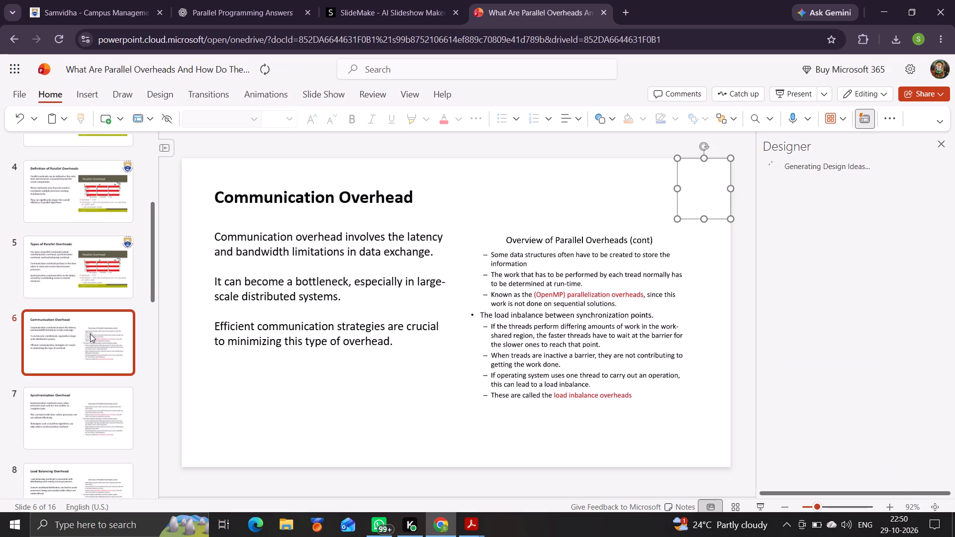
{"action": "left_click", "coordinate": [98, 416]}
{"action": "key", "text": "ctrl+v"}
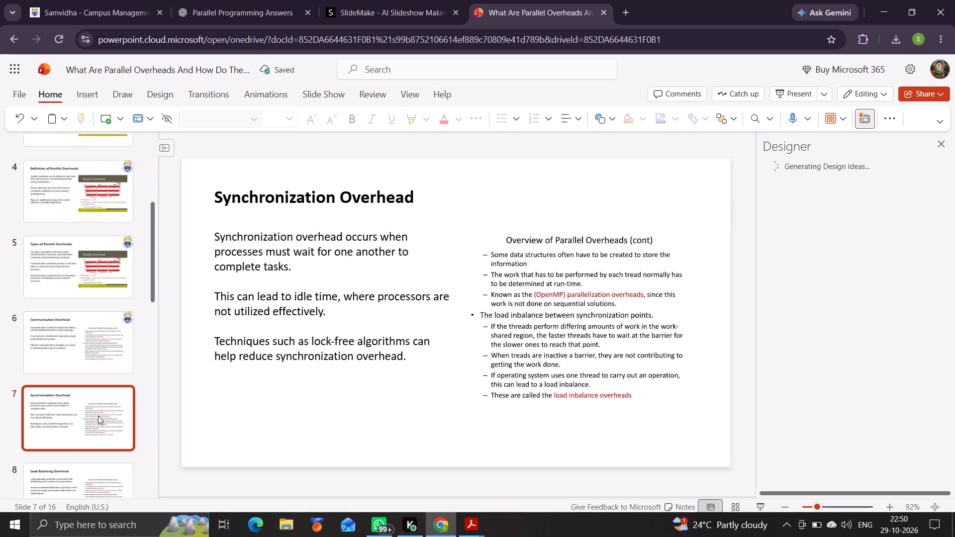
Paste the IARE logo onto slides 8 to 11, from Load Balancing Overhead to Measuring Parallel Overheads.
{"action": "left_click", "coordinate": [96, 473]}
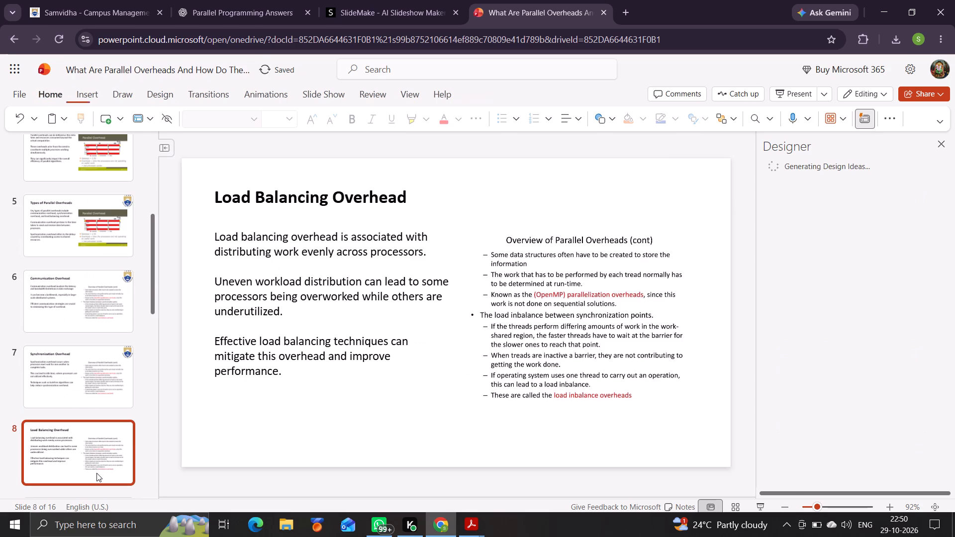
{"action": "key", "text": "ctrl+v"}
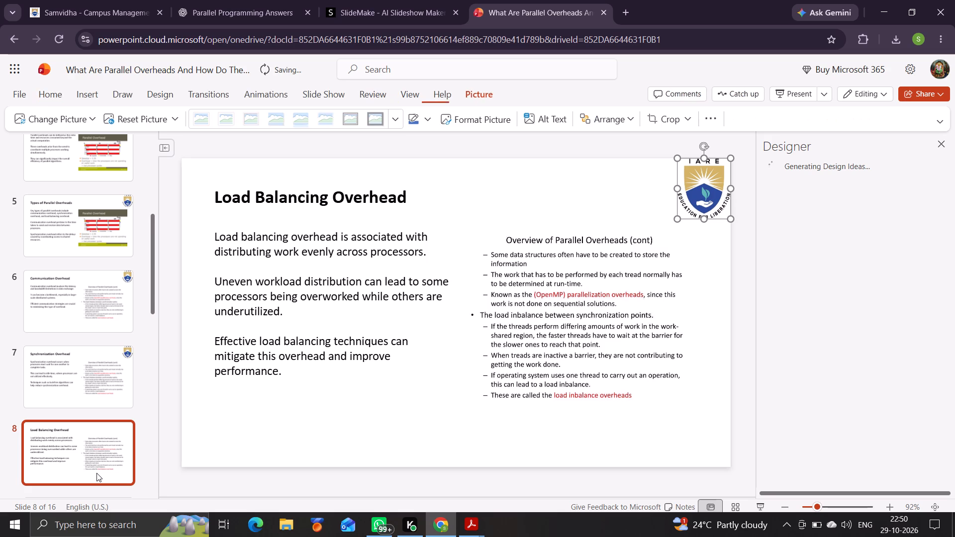
{"action": "scroll", "coordinate": [96, 473], "scroll_direction": "down", "scroll_amount": 3}
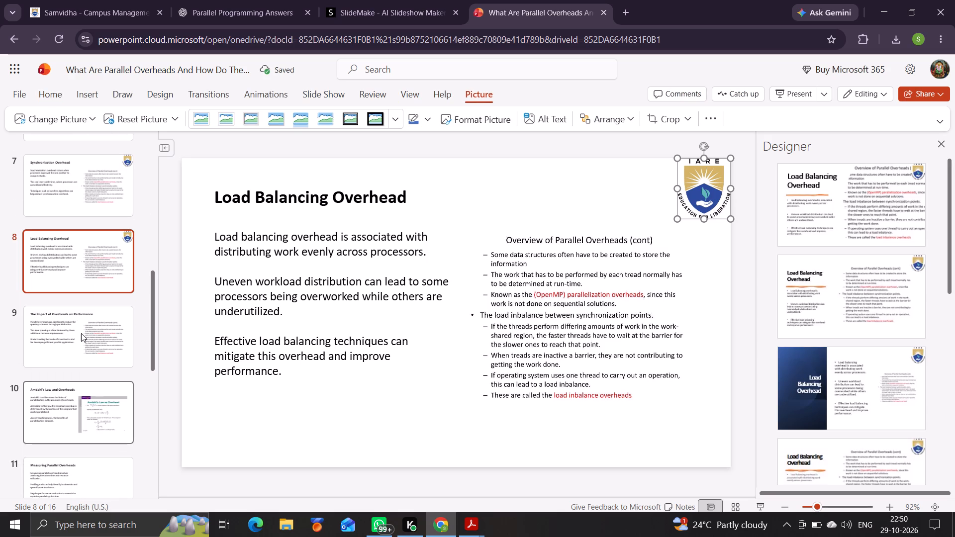
{"action": "left_click", "coordinate": [81, 332]}
{"action": "key", "text": "ctrl+v"}
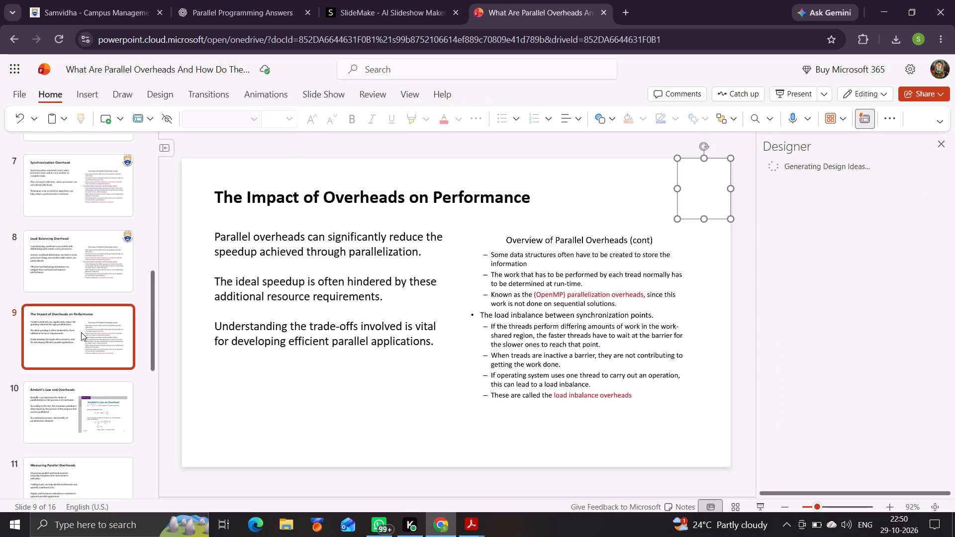
{"action": "left_click", "coordinate": [111, 416]}
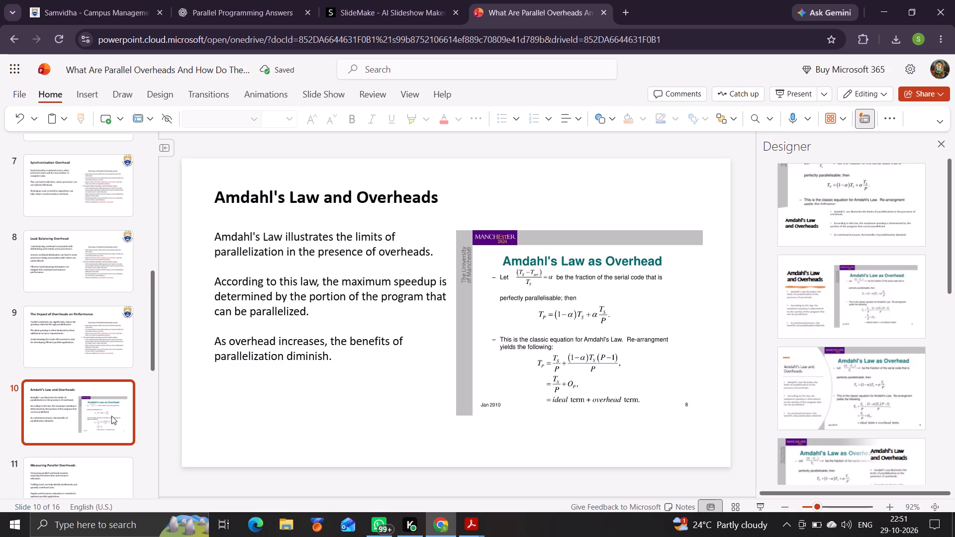
{"action": "key", "text": "ctrl+v"}
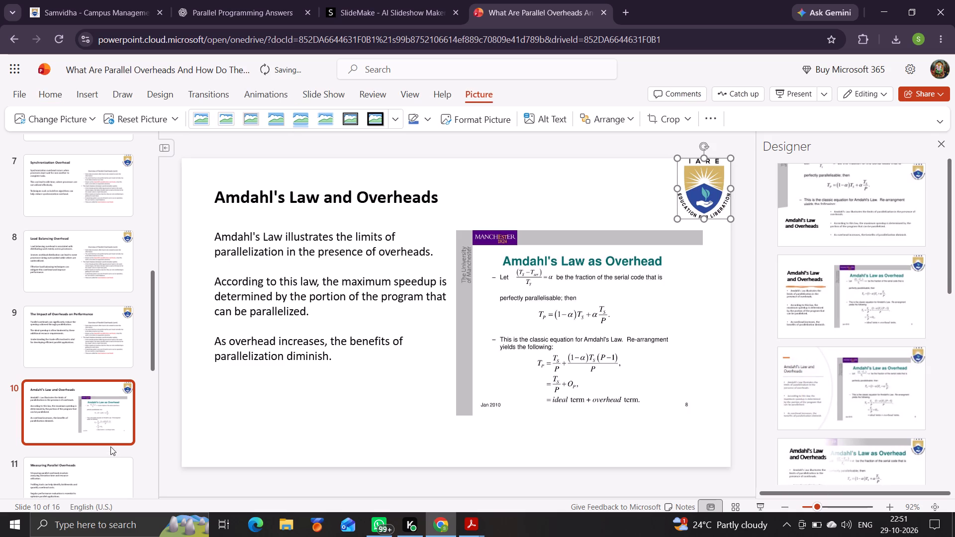
{"action": "left_click", "coordinate": [104, 463]}
{"action": "key", "text": "ctrl+v"}
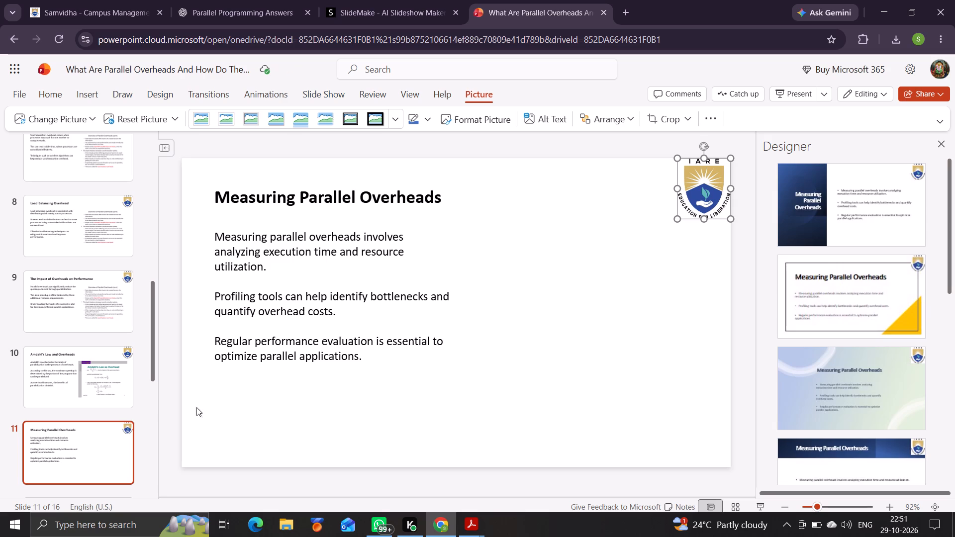
Paste the IARE logo onto slides 12 to 15, from Strategies to Minimize Overheads to Conclusion.
{"action": "scroll", "coordinate": [111, 439], "scroll_direction": "down", "scroll_amount": 6}
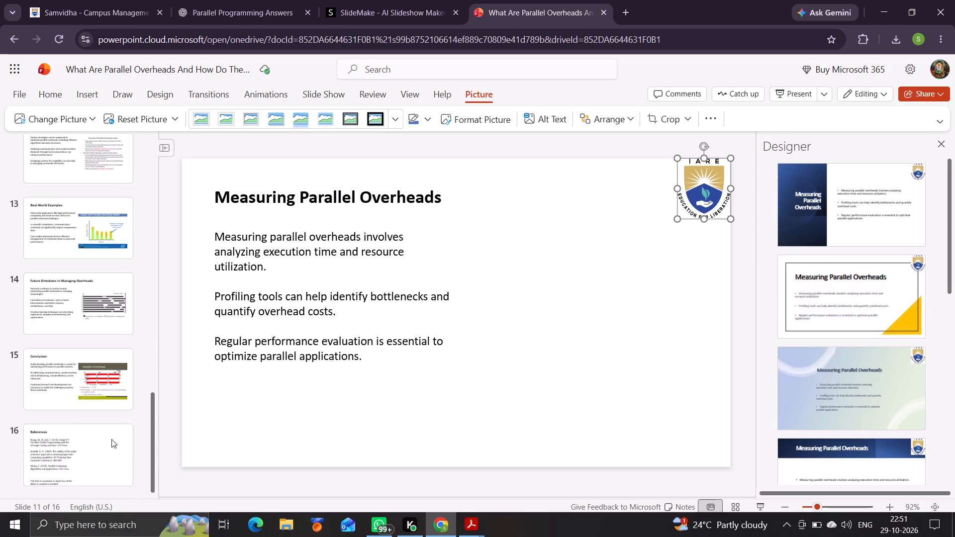
{"action": "scroll", "coordinate": [111, 439], "scroll_direction": "down", "scroll_amount": 1}
{"action": "scroll", "coordinate": [111, 439], "scroll_direction": "up", "scroll_amount": 1}
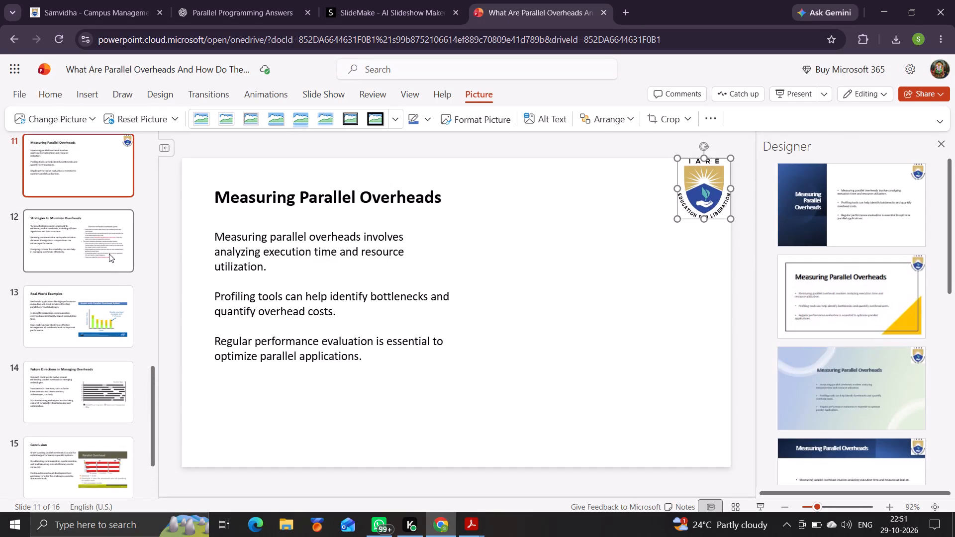
{"action": "left_click", "coordinate": [109, 254]}
{"action": "key", "text": "ctrl+v"}
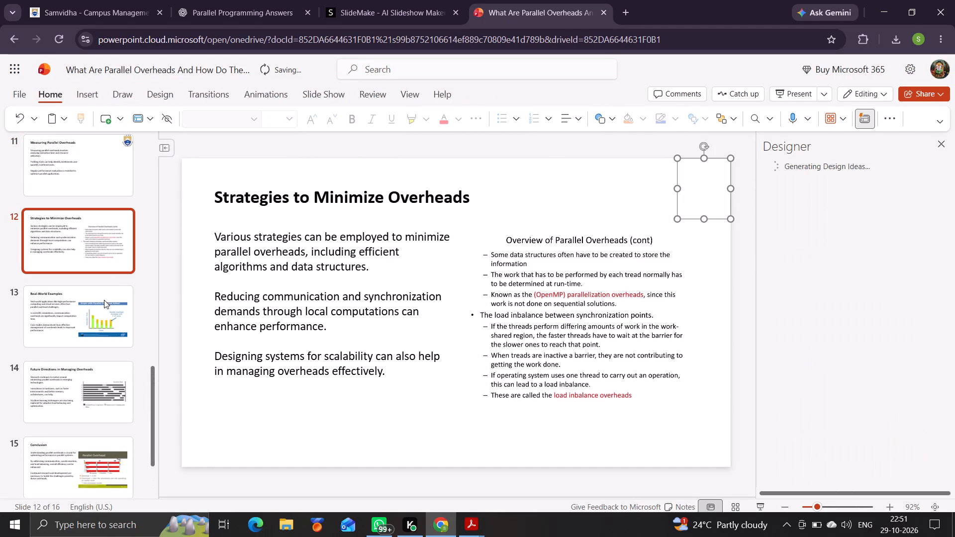
{"action": "left_click", "coordinate": [99, 310]}
{"action": "key", "text": "ctrl+v"}
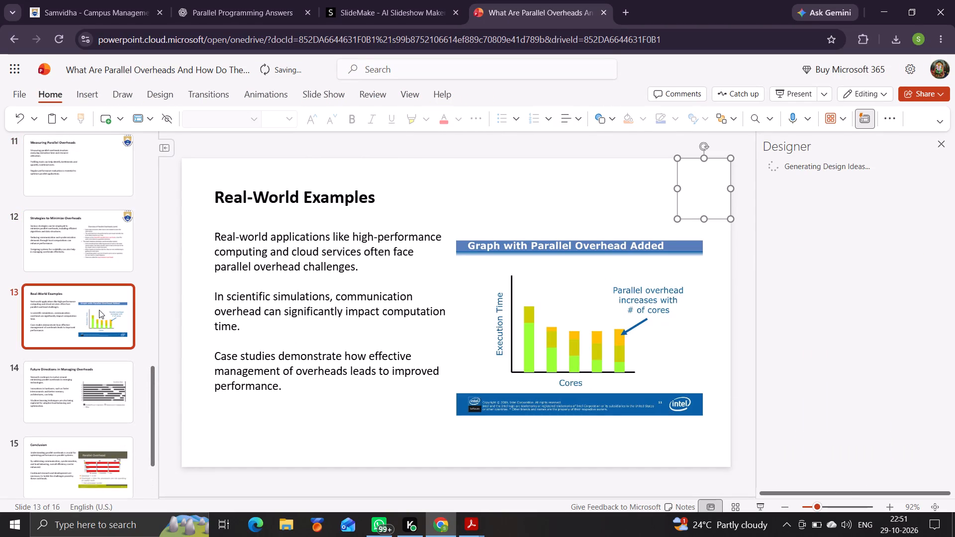
{"action": "left_click", "coordinate": [113, 379]}
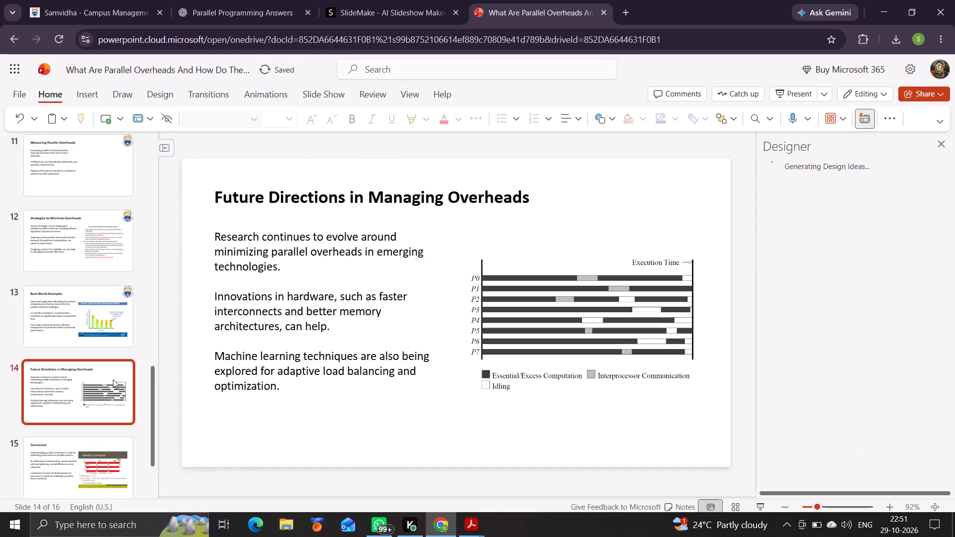
{"action": "key", "text": "ctrl+v"}
{"action": "left_click", "coordinate": [122, 450]}
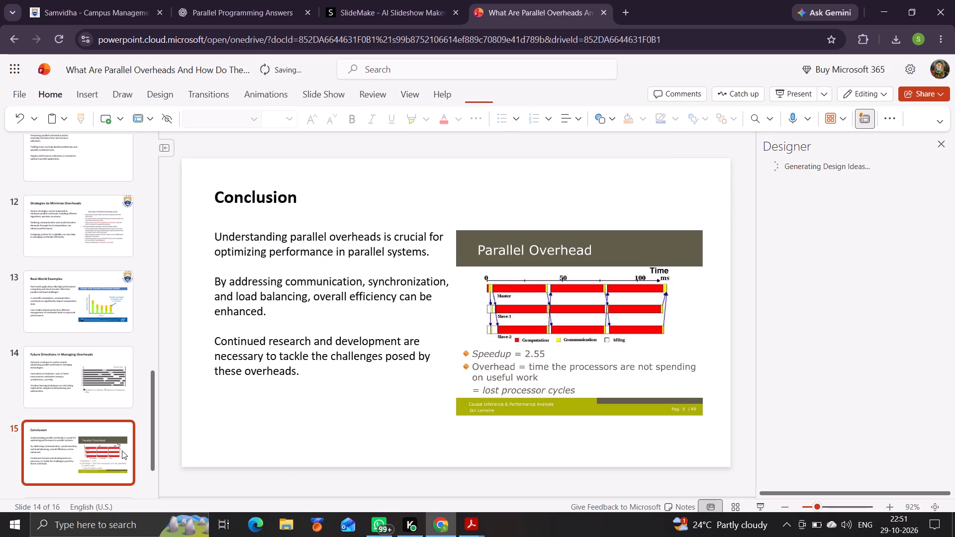
{"action": "key", "text": "ctrl+v"}
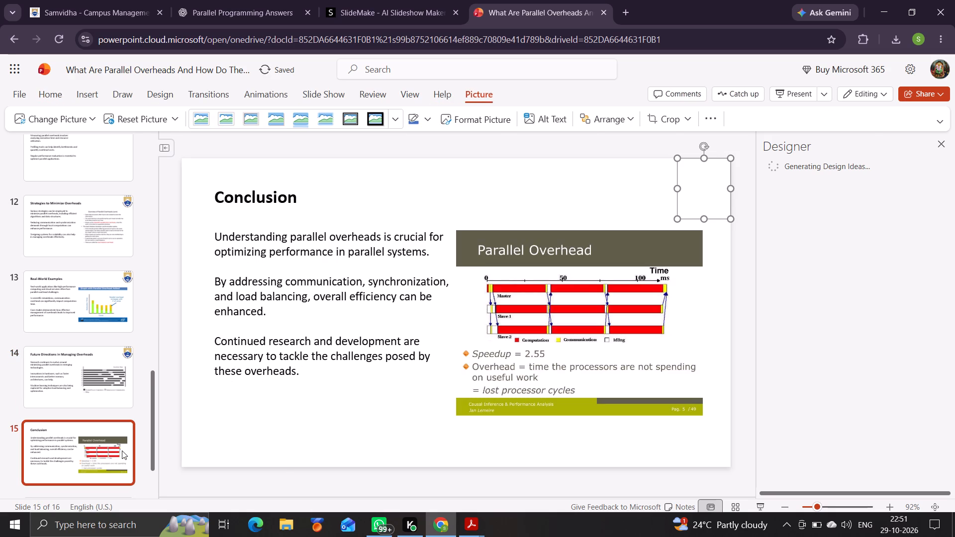
Delete the closing sentence "Feel free to customize or adjust any of the slides or content as needed!" from the References slide.
{"action": "scroll", "coordinate": [122, 449], "scroll_direction": "down", "scroll_amount": 4}
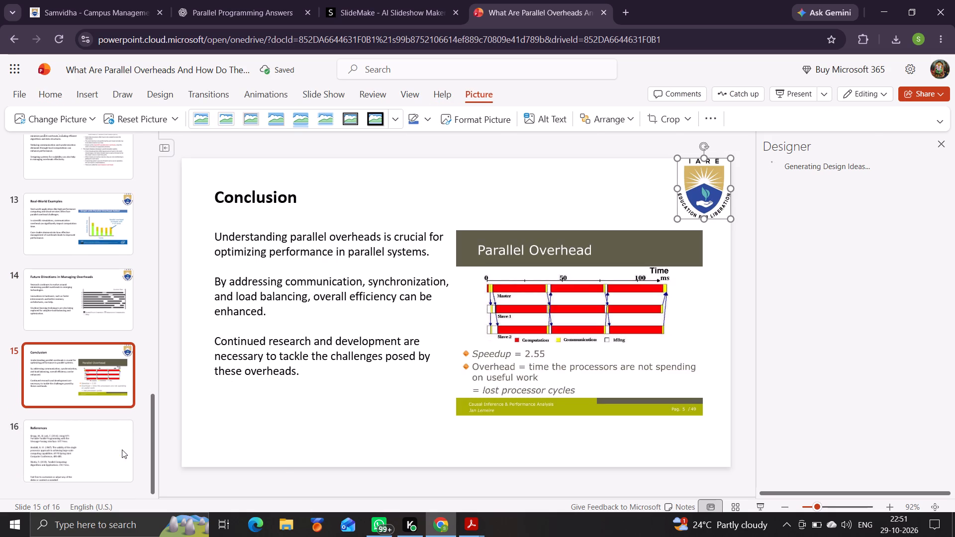
{"action": "scroll", "coordinate": [122, 449], "scroll_direction": "down", "scroll_amount": 1}
{"action": "left_click", "coordinate": [108, 475]}
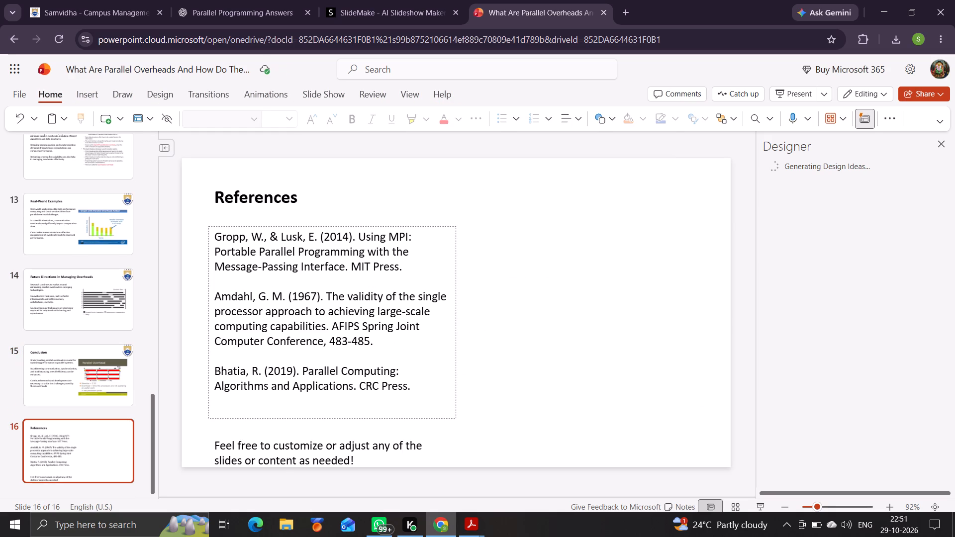
{"action": "left_click_drag", "start_coordinate": [216, 442], "coordinate": [359, 476]}
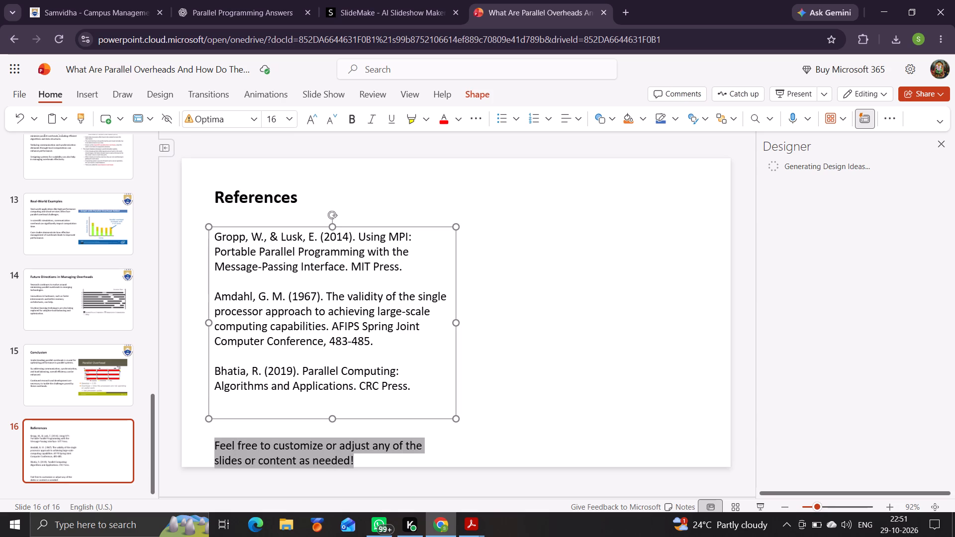
{"action": "left_click_drag", "start_coordinate": [359, 476], "coordinate": [363, 476]}
{"action": "key", "text": "BackSpace"}
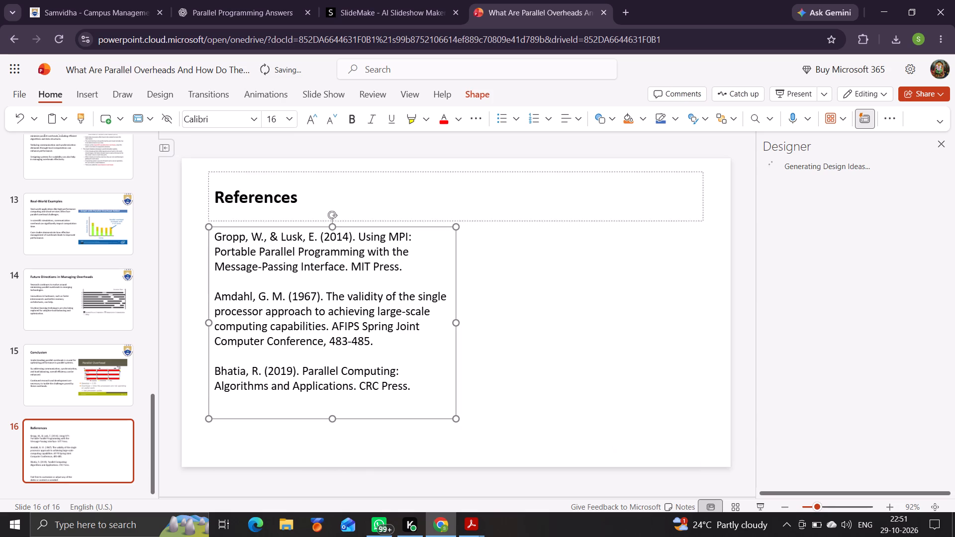
Paste the IARE logo onto slide 16, References.
{"action": "left_click", "coordinate": [637, 298]}
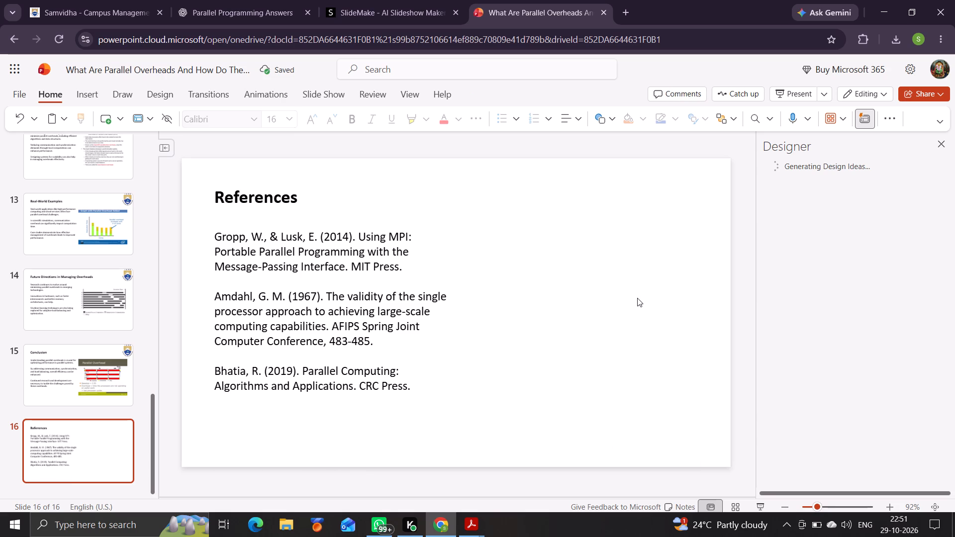
{"action": "key", "text": "ctrl+v"}
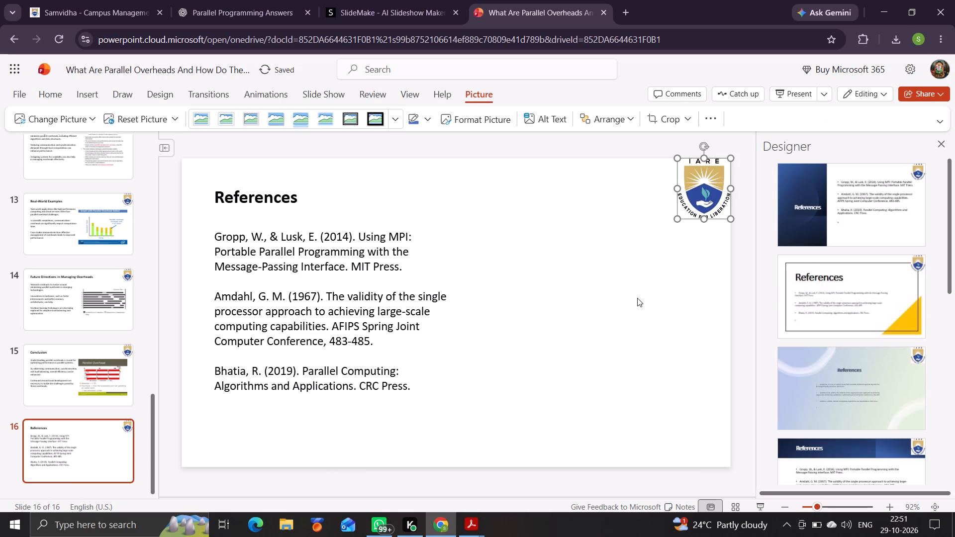
Add a blank slide after References and paste the IARE logo onto it.
{"action": "scroll", "coordinate": [637, 298], "scroll_direction": "down", "scroll_amount": 3}
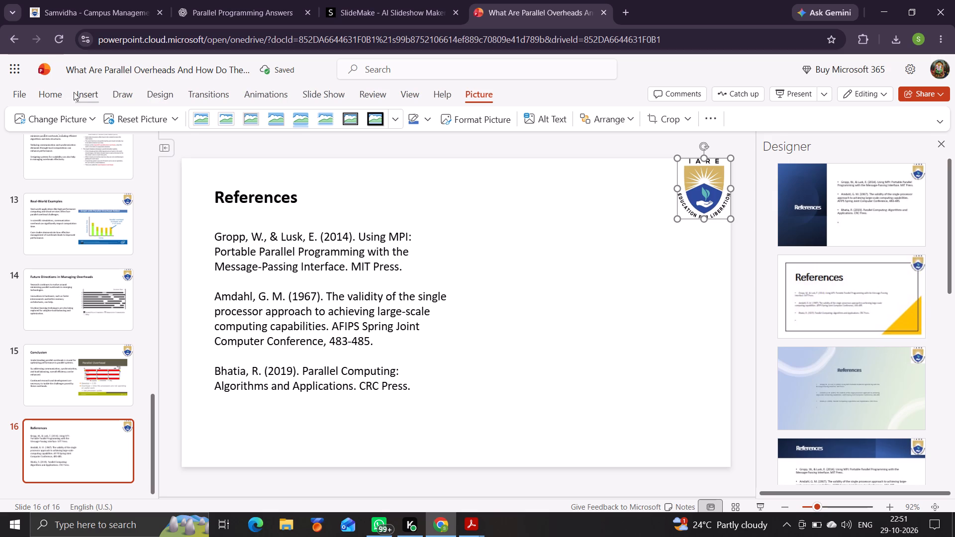
{"action": "left_click", "coordinate": [88, 95]}
{"action": "left_click", "coordinate": [40, 116]}
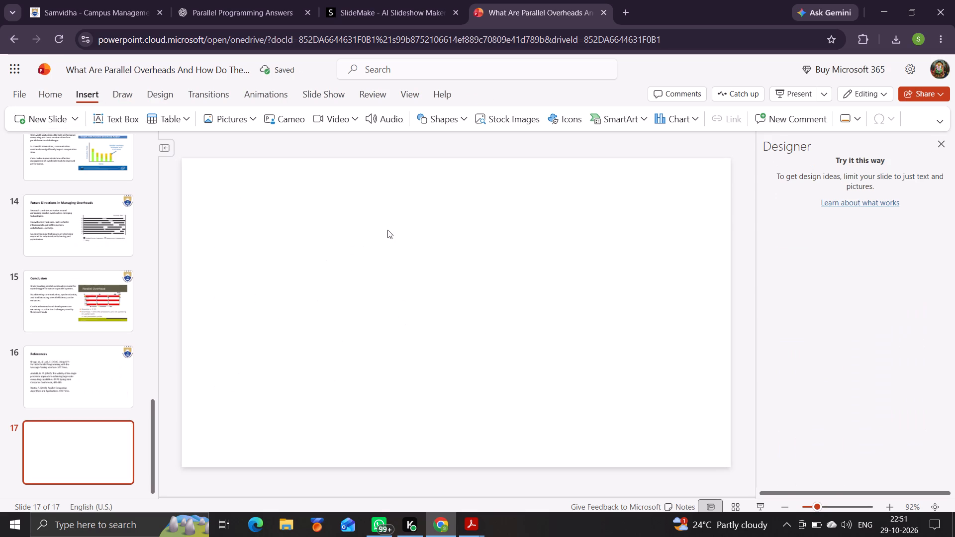
{"action": "key", "text": "ctrl+v"}
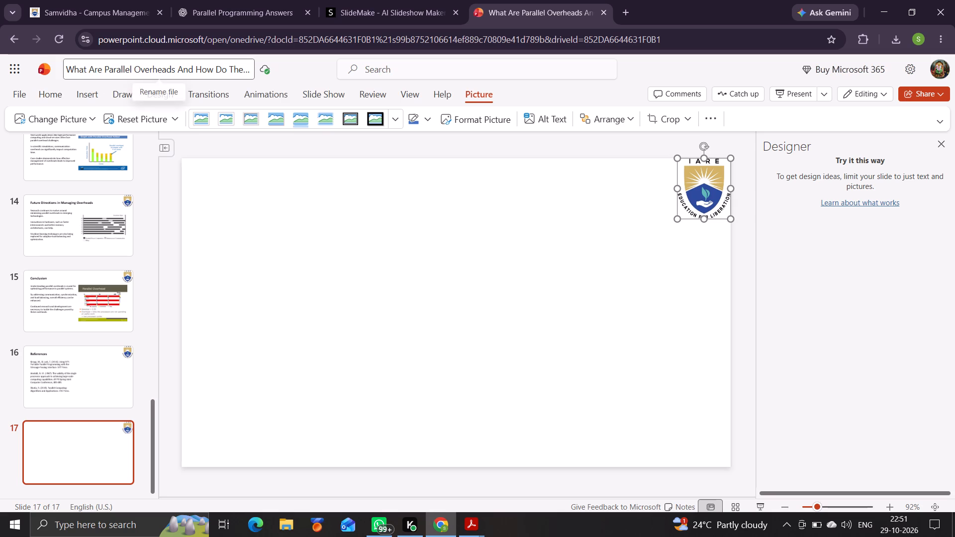
Insert a text box reading "THANK YOU" near the middle of slide 17.
{"action": "left_click", "coordinate": [91, 89]}
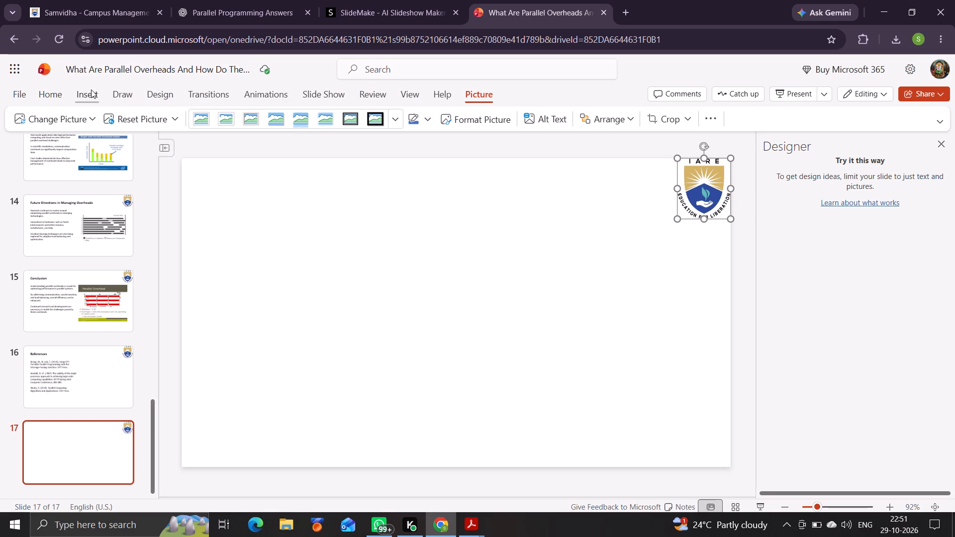
{"action": "left_click", "coordinate": [119, 115]}
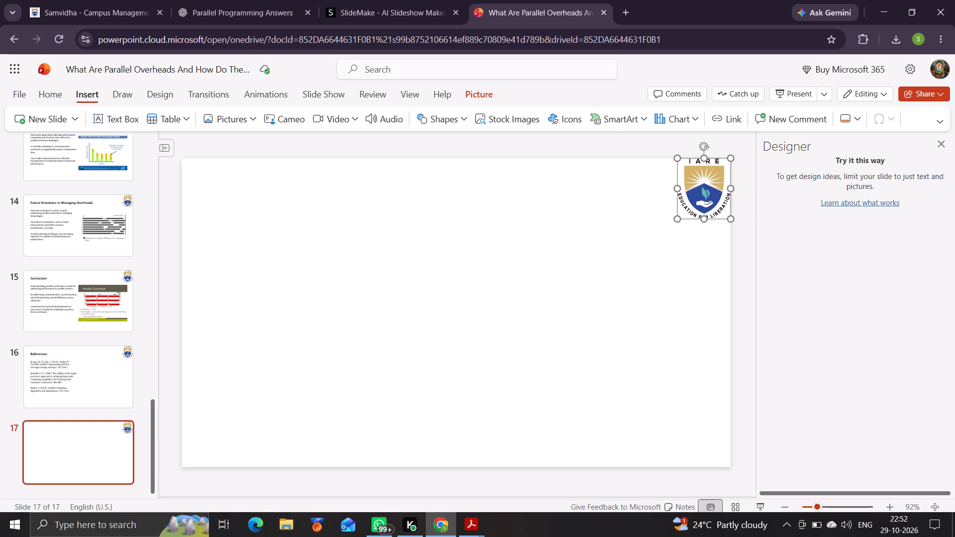
{"action": "left_click", "coordinate": [419, 288]}
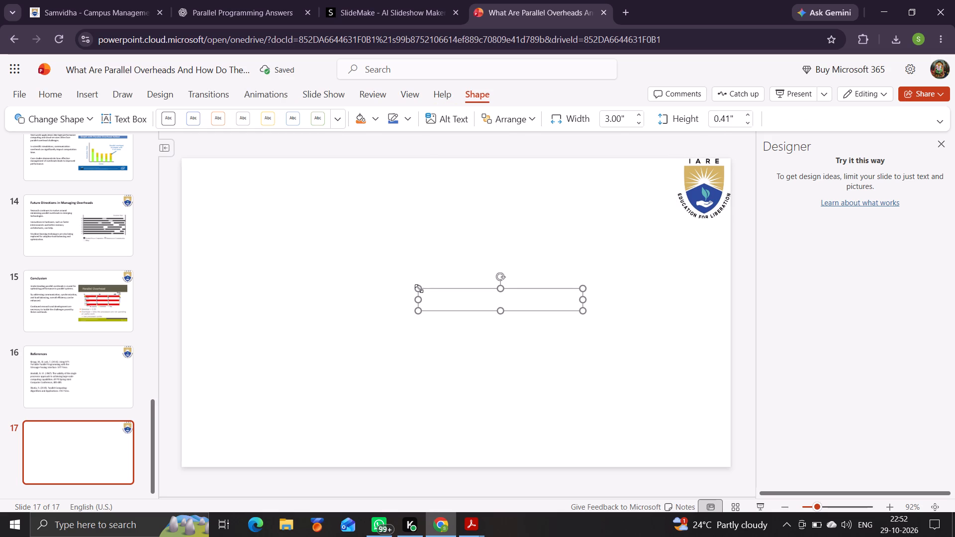
{"action": "type", "text": "THANK YOU"}
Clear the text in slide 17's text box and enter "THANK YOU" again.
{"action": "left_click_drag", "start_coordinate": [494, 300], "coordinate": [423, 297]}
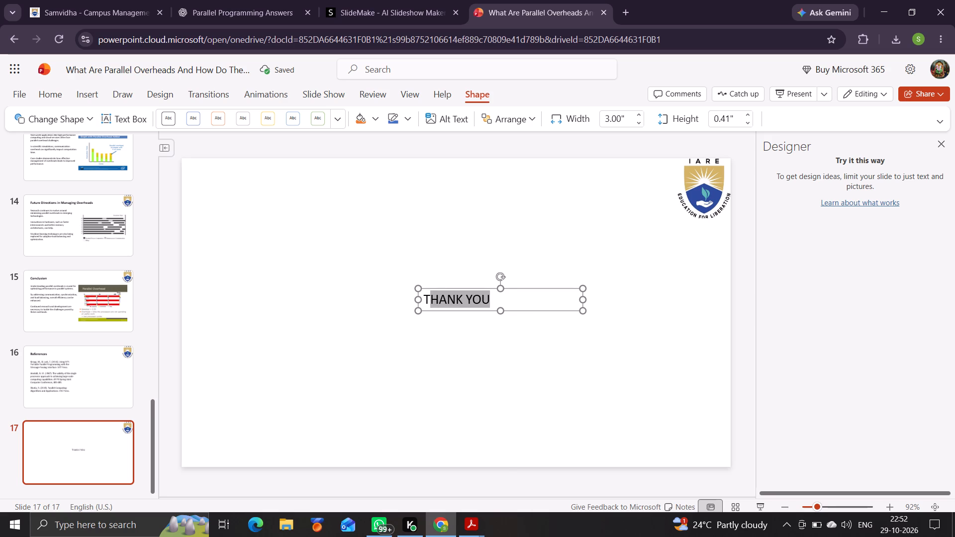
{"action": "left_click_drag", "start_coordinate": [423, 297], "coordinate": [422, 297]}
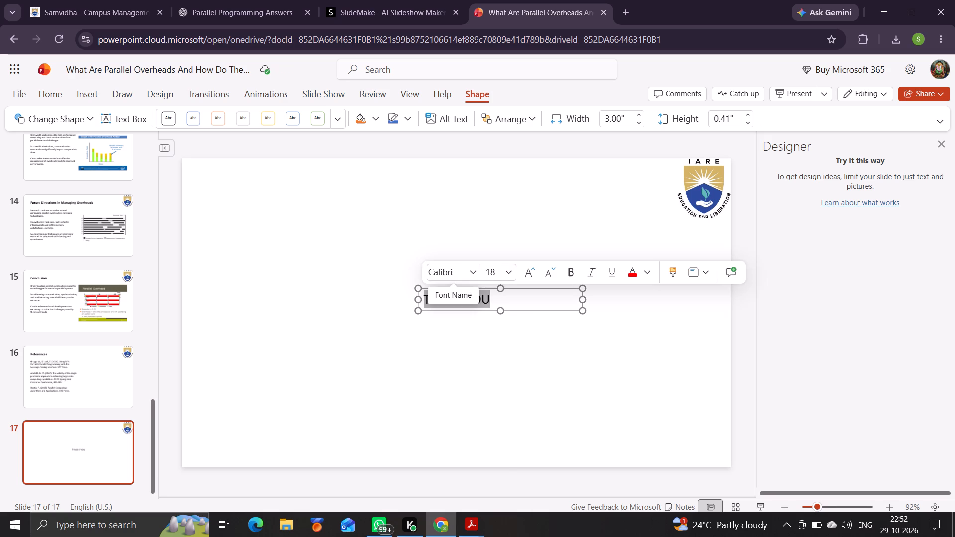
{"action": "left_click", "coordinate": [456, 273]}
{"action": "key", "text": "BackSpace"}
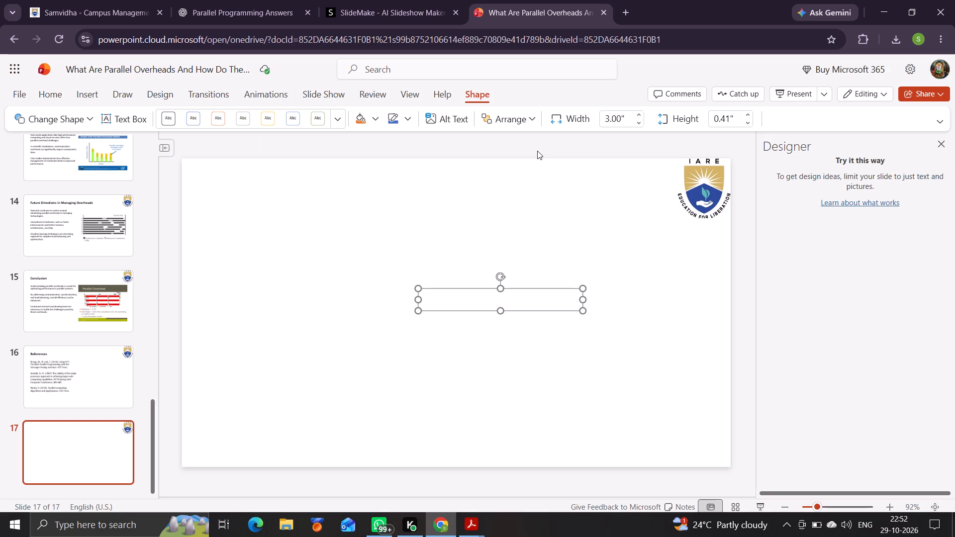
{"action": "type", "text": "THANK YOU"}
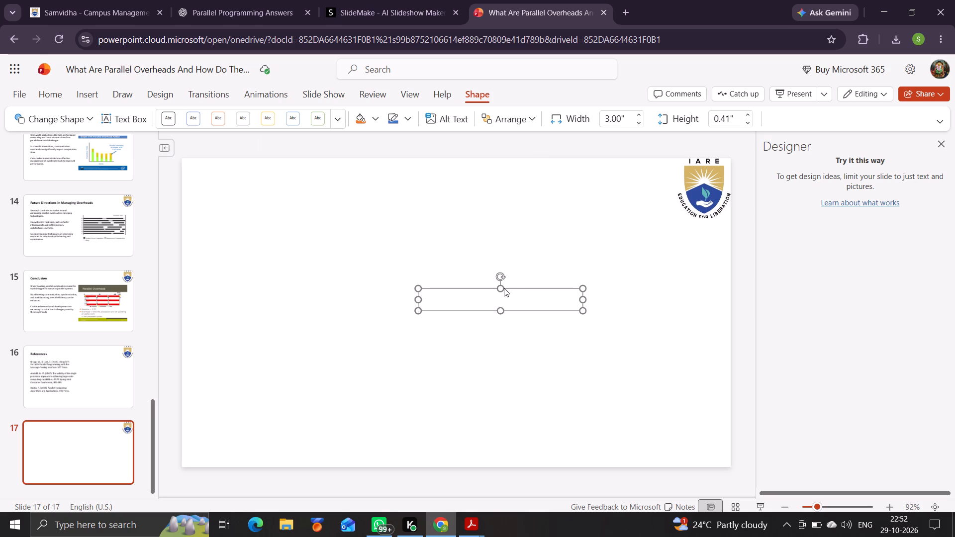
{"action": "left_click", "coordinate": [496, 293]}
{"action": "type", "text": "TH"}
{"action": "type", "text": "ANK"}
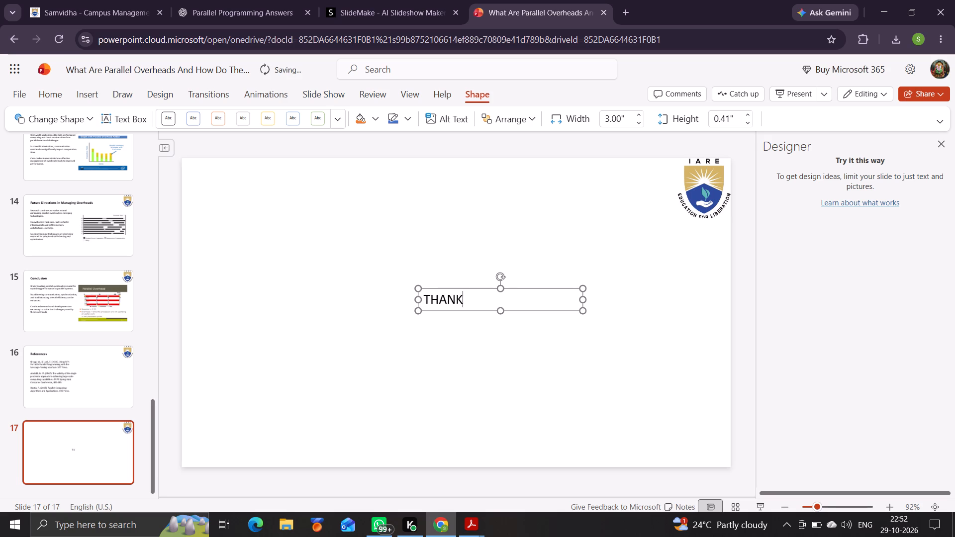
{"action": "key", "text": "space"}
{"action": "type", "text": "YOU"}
Format the THANK YOU text on slide 17 as bold Bookman Old Style at size 54.
{"action": "left_click_drag", "start_coordinate": [491, 298], "coordinate": [418, 295]}
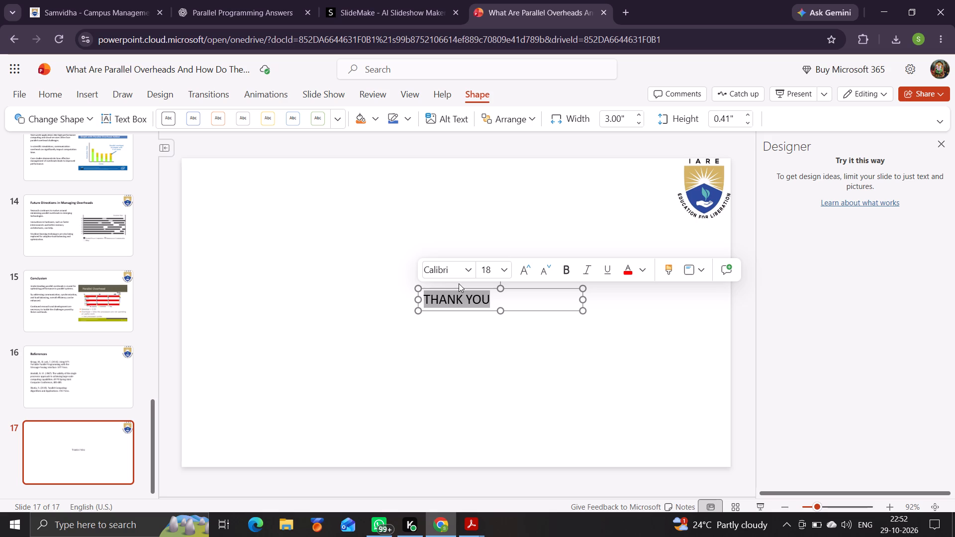
{"action": "left_click", "coordinate": [471, 268]}
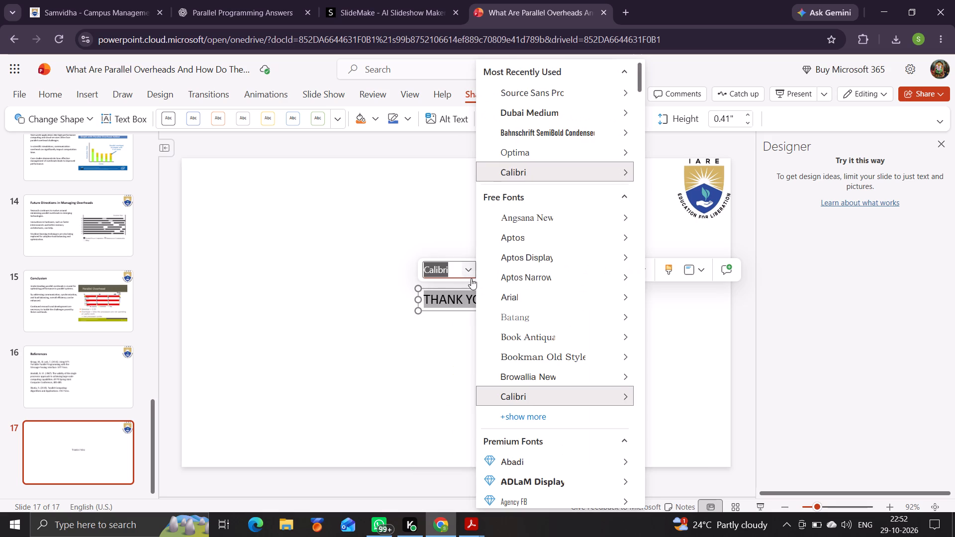
{"action": "left_click", "coordinate": [538, 358]}
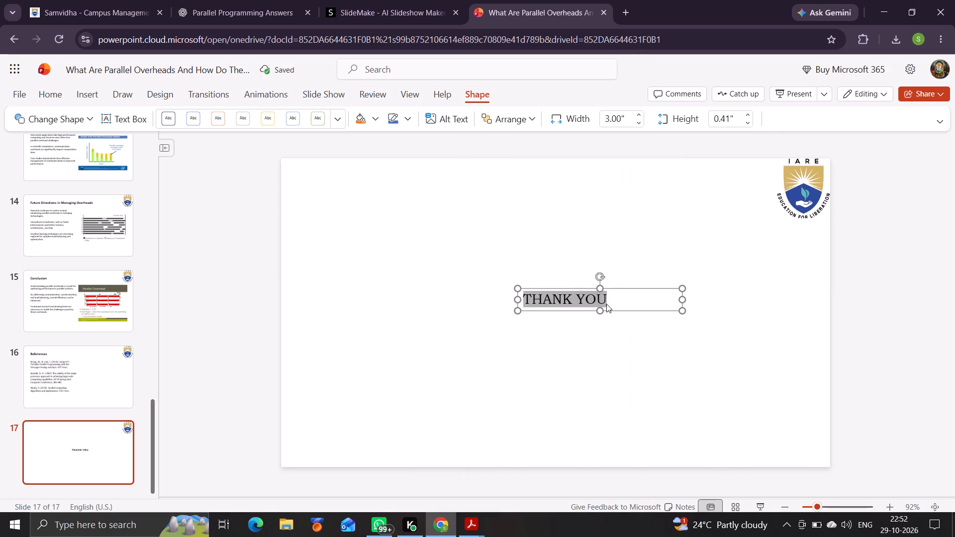
{"action": "right_click", "coordinate": [607, 299]}
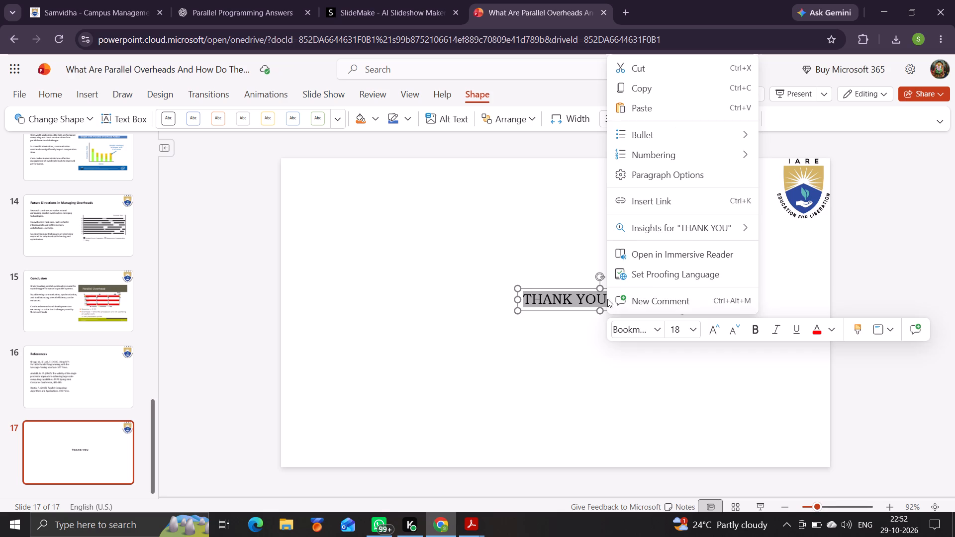
{"action": "left_click", "coordinate": [756, 330]}
{"action": "left_click", "coordinate": [691, 327]}
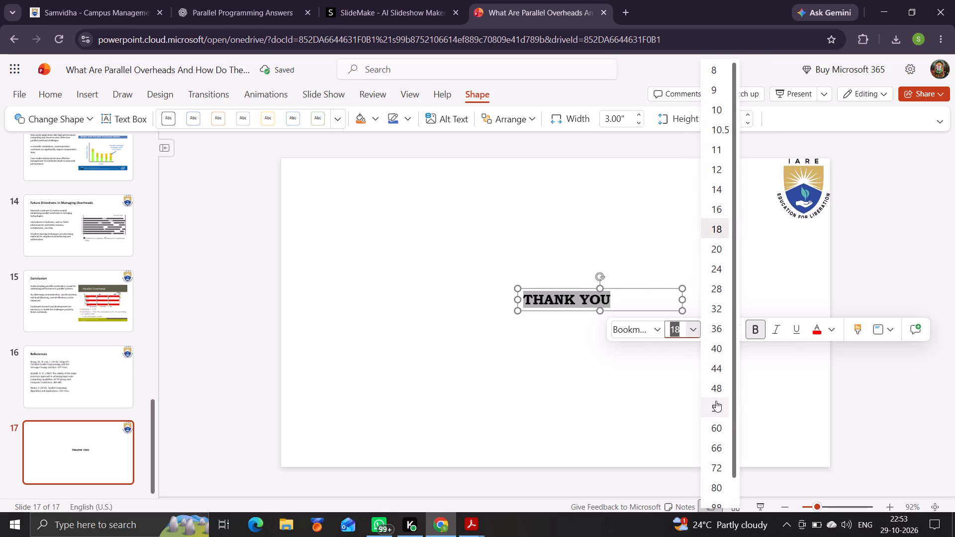
{"action": "left_click", "coordinate": [716, 401]}
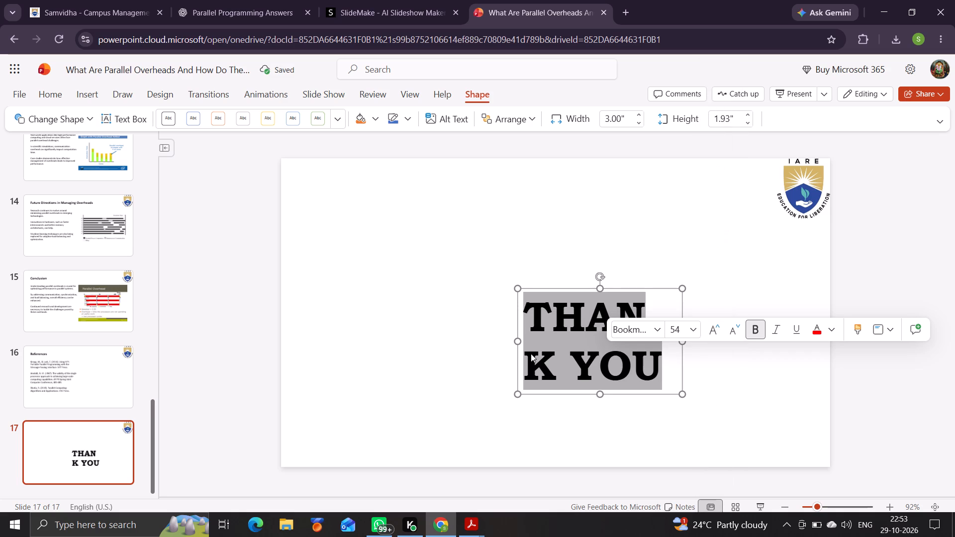
Widen the THANK YOU text box toward the slide's left side to about 5.66 inches, fitting the text on one line.
{"action": "left_click_drag", "start_coordinate": [518, 339], "coordinate": [384, 326]}
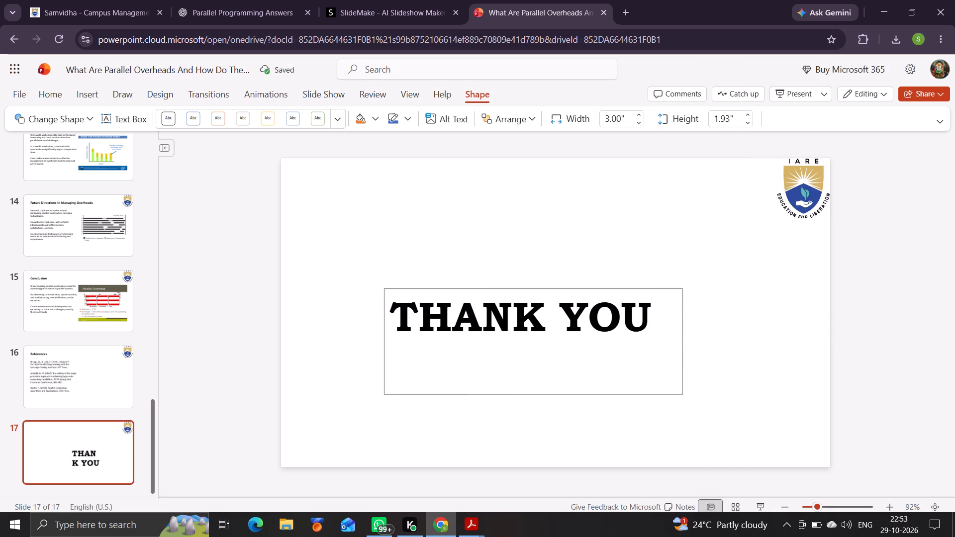
{"action": "left_click_drag", "start_coordinate": [384, 326], "coordinate": [372, 305]}
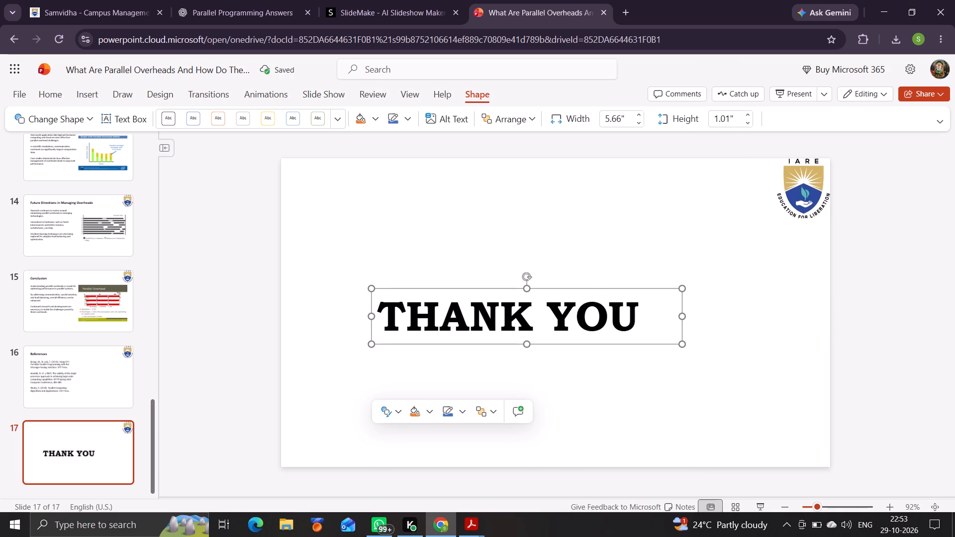
Move the THANK YOU text box to slide 17's horizontal centre, slightly above the middle of the slide.
{"action": "left_click_drag", "start_coordinate": [582, 288], "coordinate": [610, 251]}
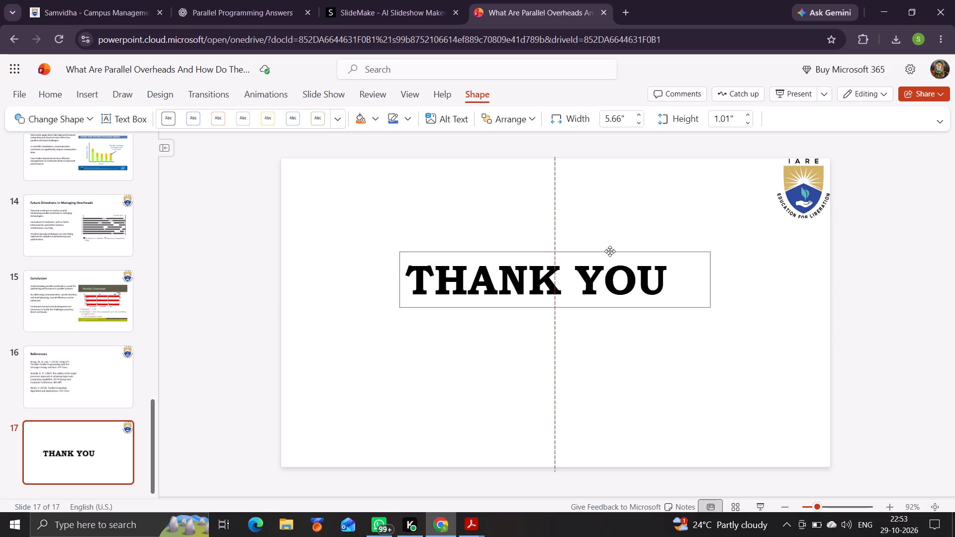
{"action": "left_click_drag", "start_coordinate": [610, 251], "coordinate": [615, 259]}
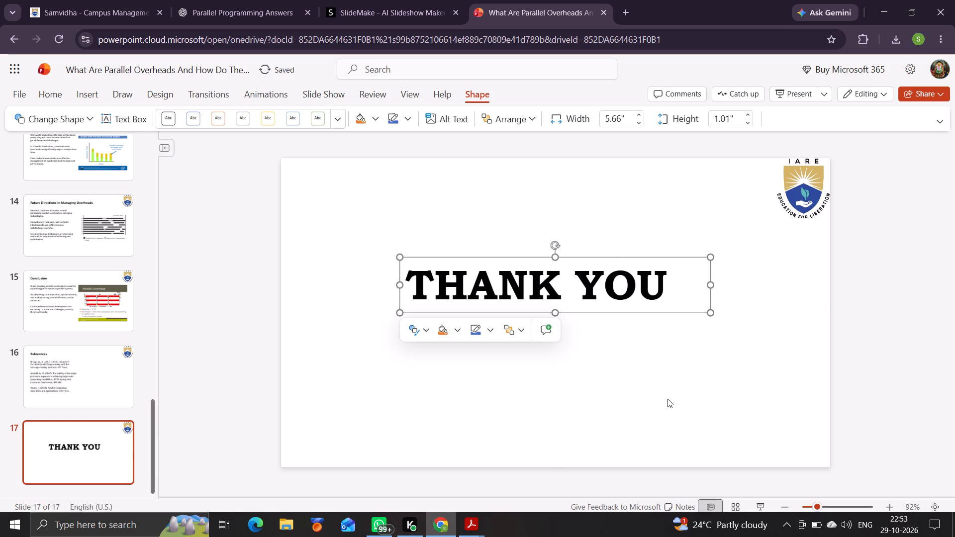
{"action": "left_click", "coordinate": [668, 399]}
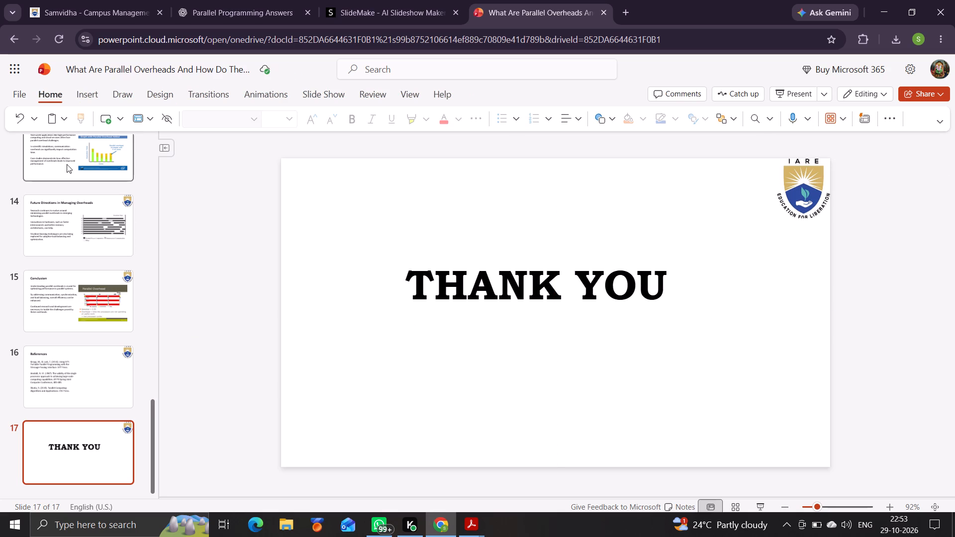
Apply the Retrospect theme to the presentation.
{"action": "scroll", "coordinate": [74, 252], "scroll_direction": "up", "scroll_amount": 6}
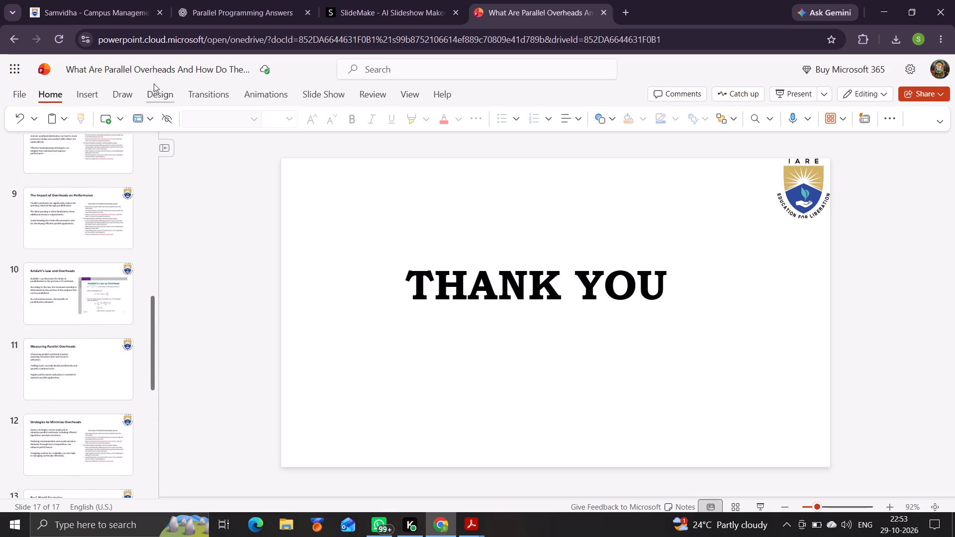
{"action": "left_click", "coordinate": [160, 90]}
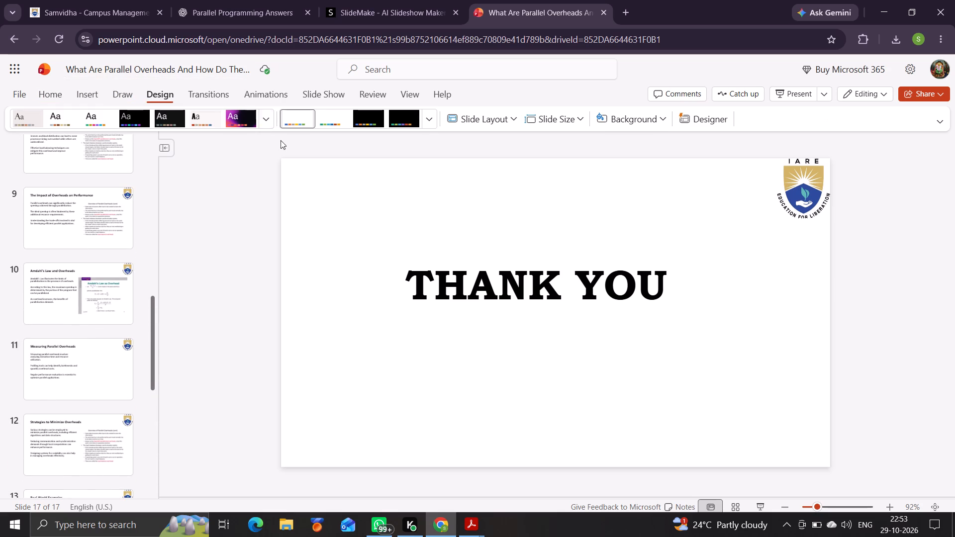
{"action": "left_click", "coordinate": [265, 124]}
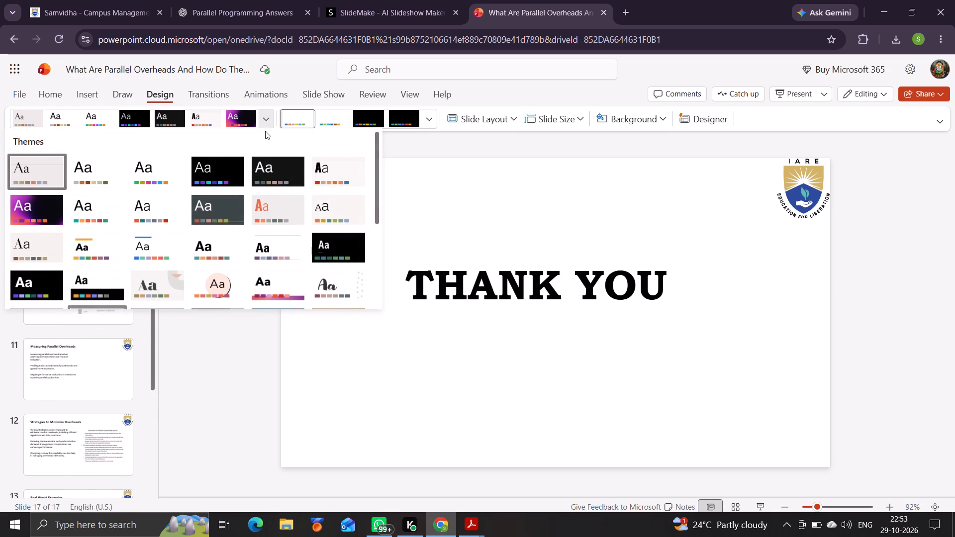
{"action": "scroll", "coordinate": [154, 253], "scroll_direction": "down", "scroll_amount": 3}
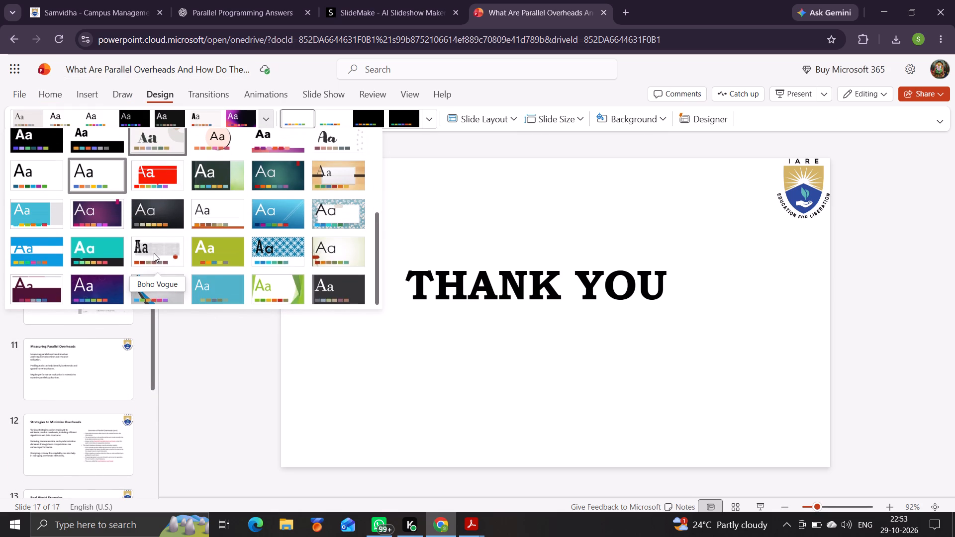
{"action": "scroll", "coordinate": [154, 253], "scroll_direction": "down", "scroll_amount": 3}
{"action": "scroll", "coordinate": [154, 253], "scroll_direction": "up", "scroll_amount": 2}
{"action": "scroll", "coordinate": [154, 253], "scroll_direction": "down", "scroll_amount": 2}
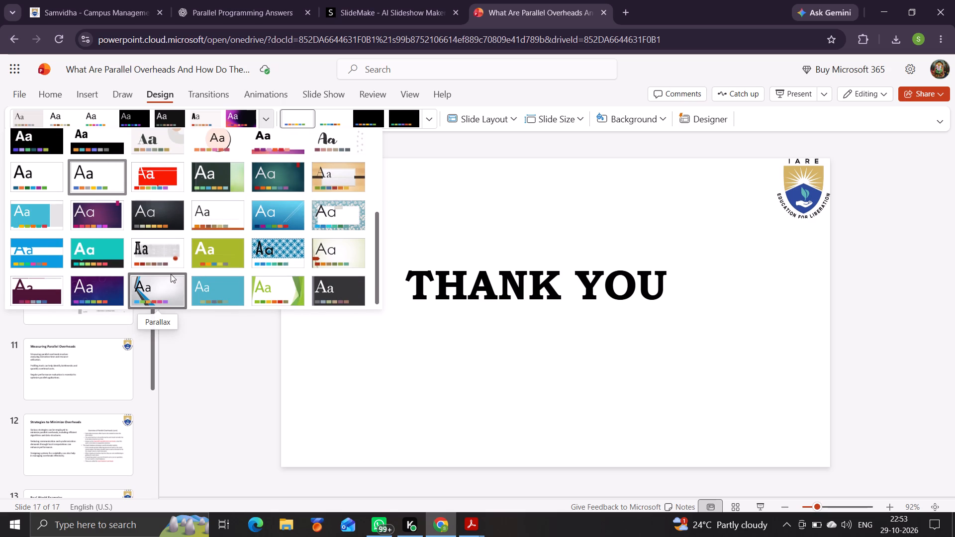
{"action": "scroll", "coordinate": [171, 274], "scroll_direction": "down", "scroll_amount": 2}
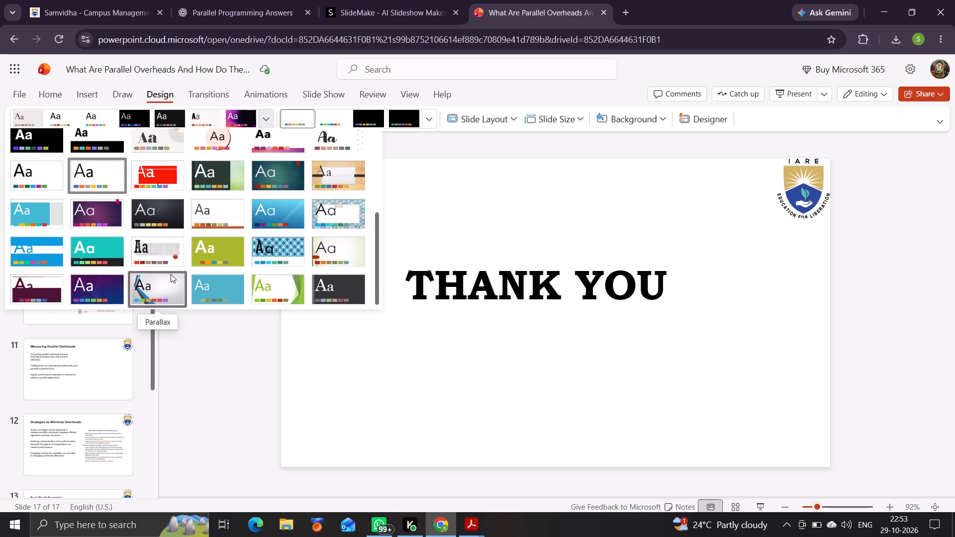
{"action": "scroll", "coordinate": [171, 274], "scroll_direction": "up", "scroll_amount": 1}
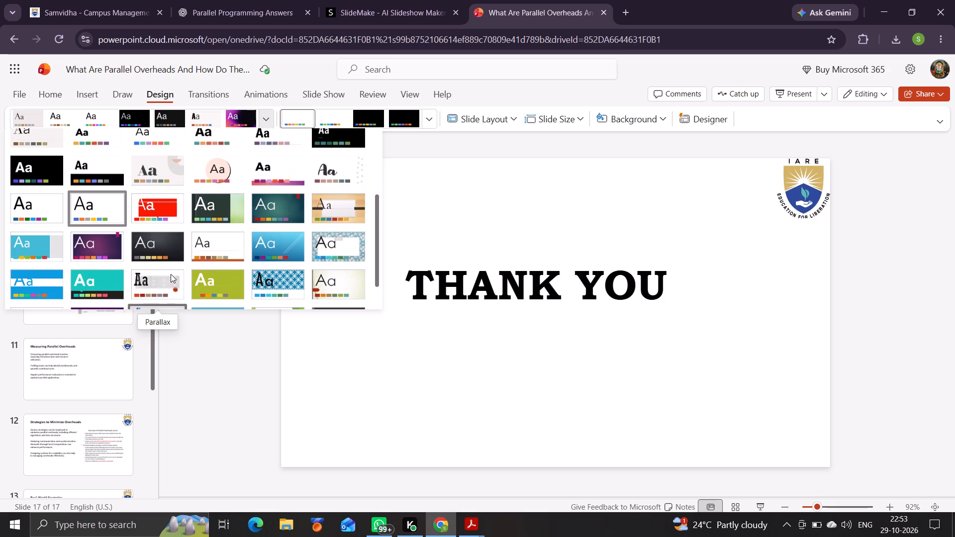
{"action": "left_click", "coordinate": [241, 242]}
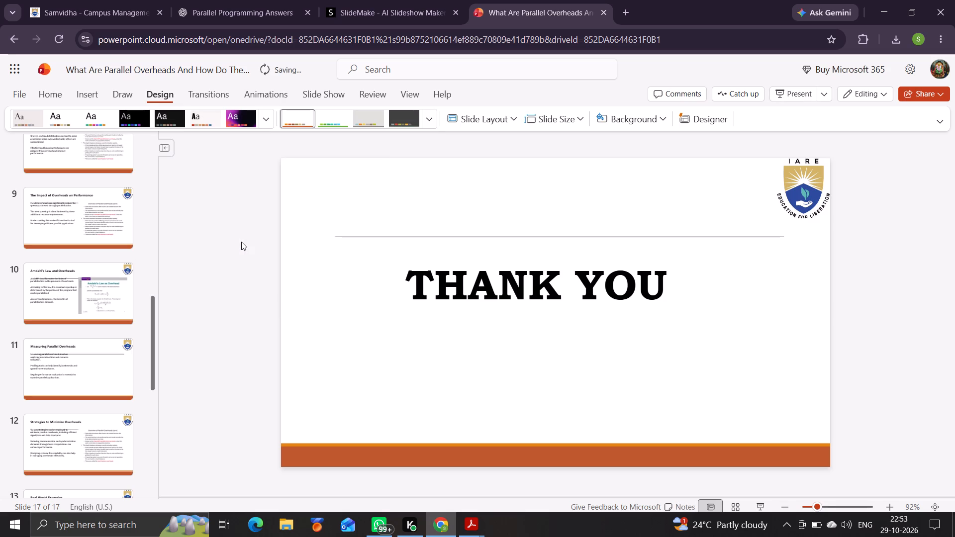
Review the slides in the new theme, including the Types of Parallel Overheads slide, checking how the design fits their content.
{"action": "scroll", "coordinate": [46, 280], "scroll_direction": "up", "scroll_amount": 3}
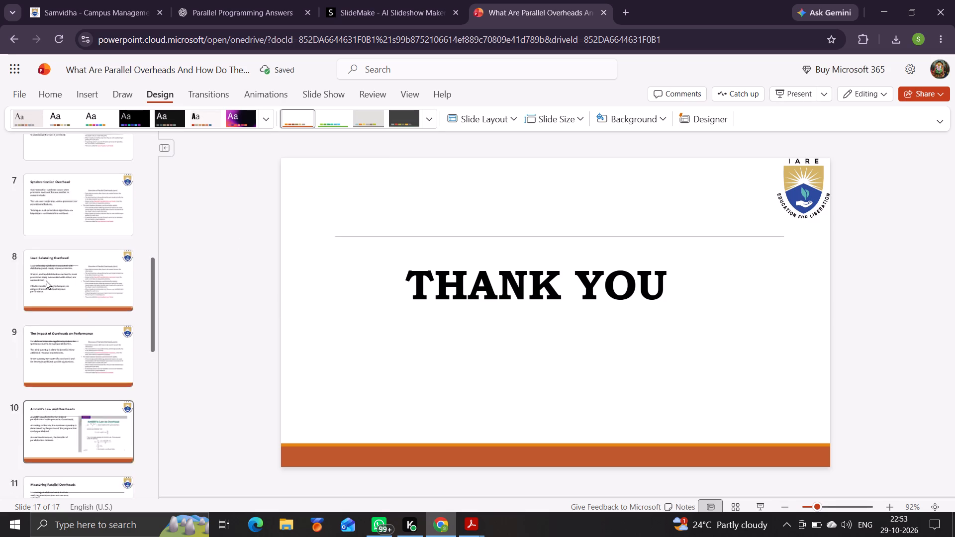
{"action": "scroll", "coordinate": [46, 280], "scroll_direction": "up", "scroll_amount": 13}
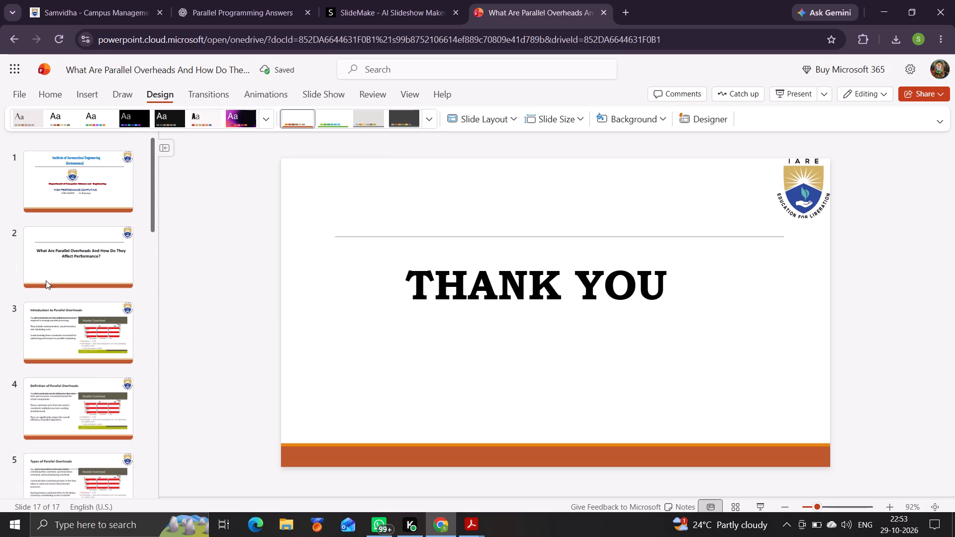
{"action": "scroll", "coordinate": [46, 280], "scroll_direction": "up", "scroll_amount": 4}
{"action": "scroll", "coordinate": [56, 231], "scroll_direction": "up", "scroll_amount": 3}
{"action": "scroll", "coordinate": [56, 231], "scroll_direction": "down", "scroll_amount": 4}
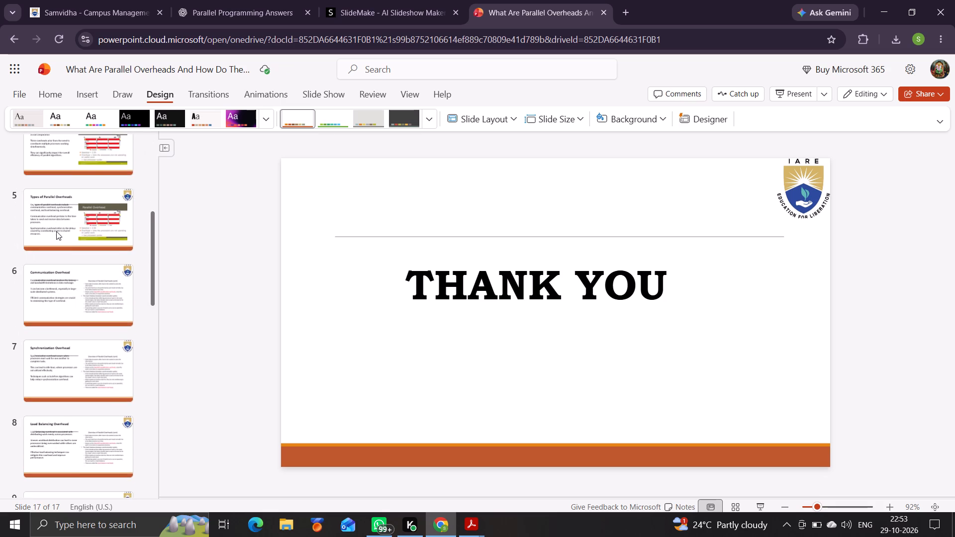
{"action": "scroll", "coordinate": [56, 224], "scroll_direction": "down", "scroll_amount": 2}
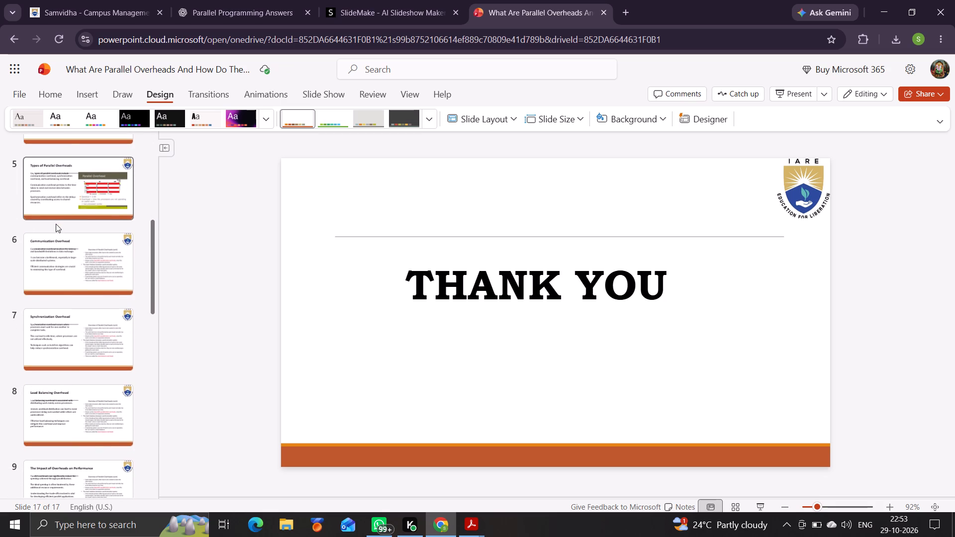
{"action": "left_click", "coordinate": [65, 185]}
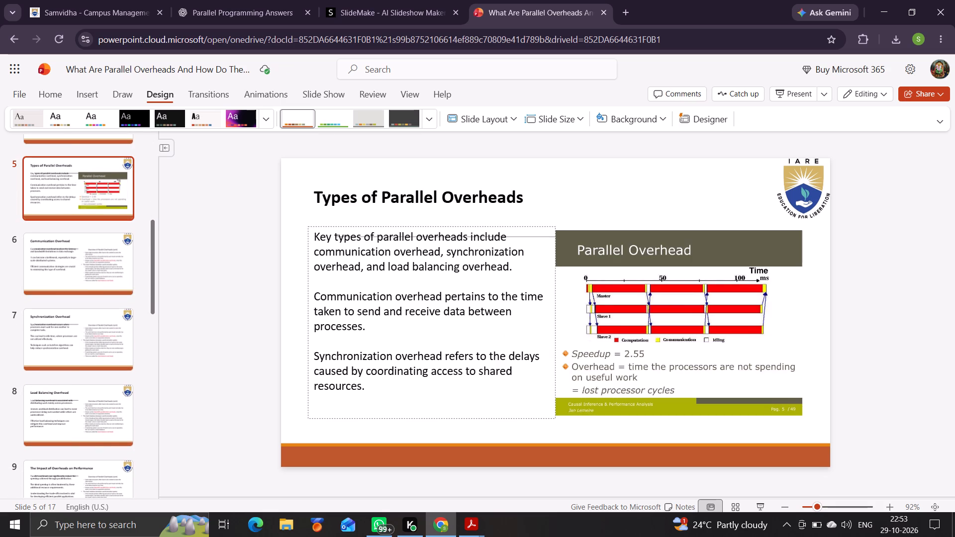
{"action": "scroll", "coordinate": [132, 214], "scroll_direction": "up", "scroll_amount": 12}
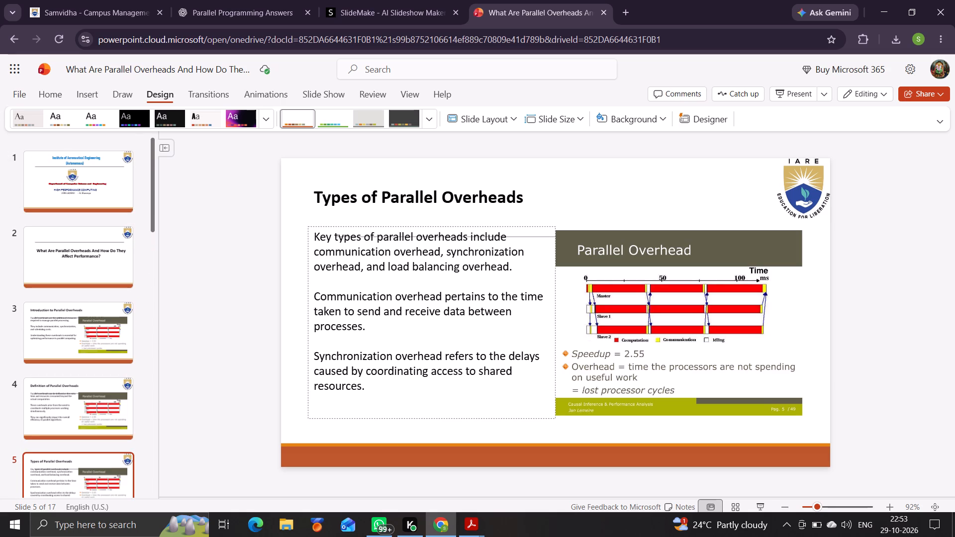
Save the presentation and open its export options.
{"action": "key", "text": "ctrl+s"}
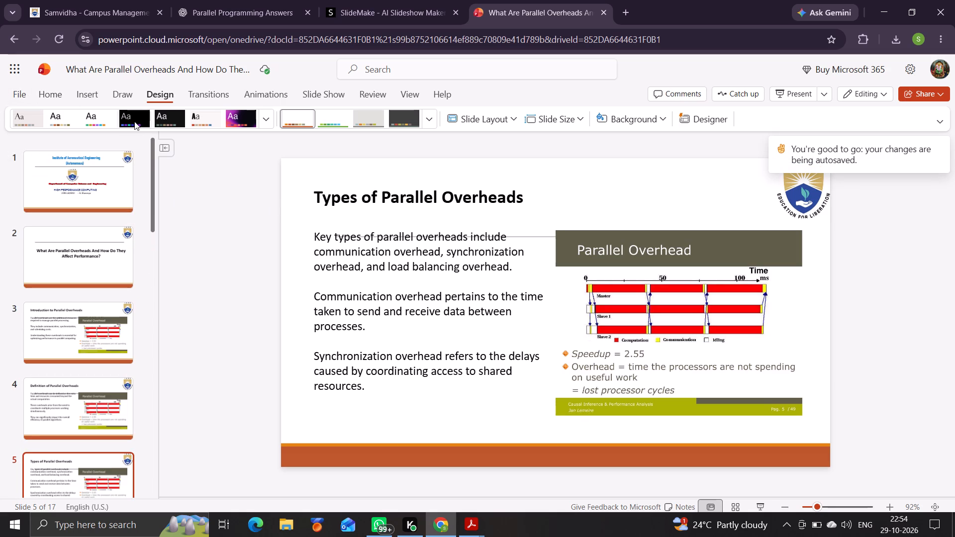
{"action": "left_click", "coordinate": [19, 96]}
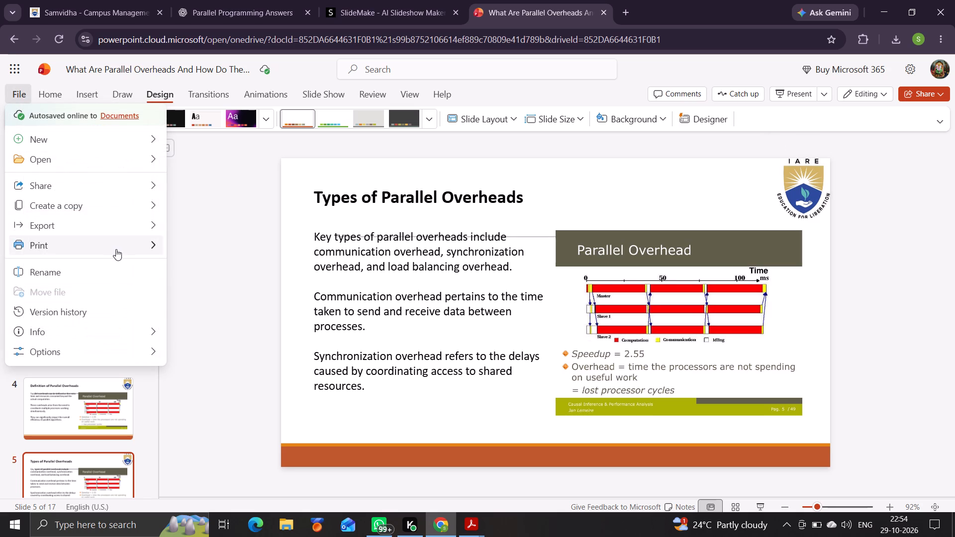
{"action": "left_click", "coordinate": [151, 223]}
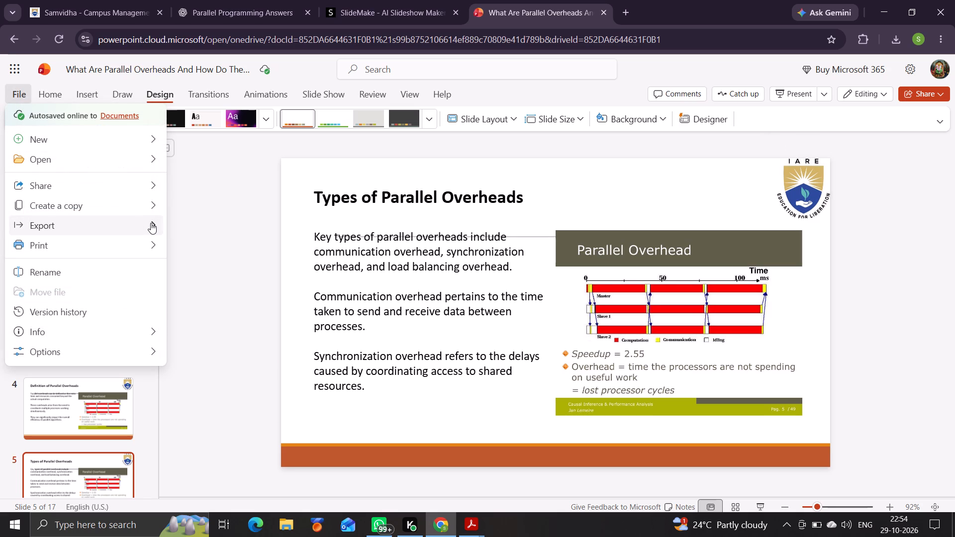
Download a copy of the presentation to the computer as a PowerPoint file.
{"action": "left_click", "coordinate": [151, 223]}
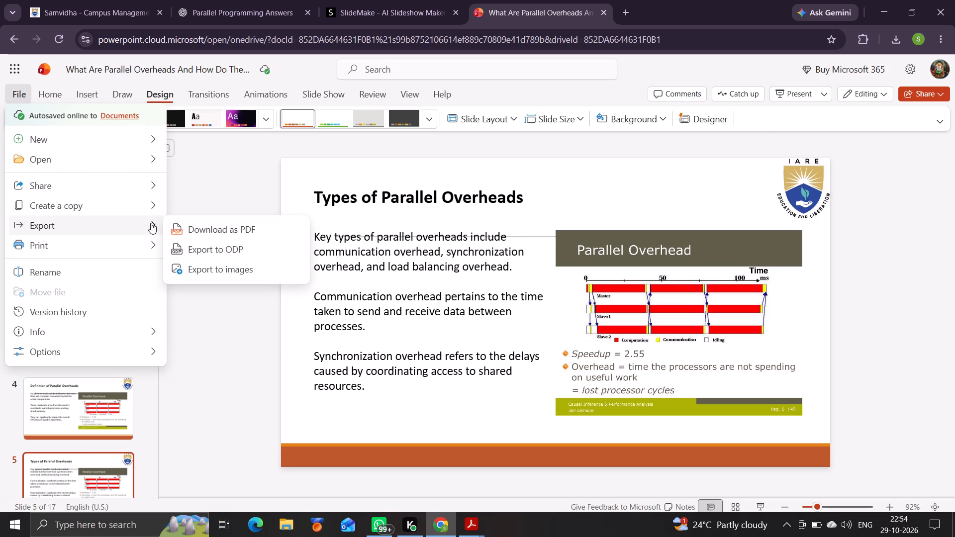
{"action": "left_click", "coordinate": [155, 205]}
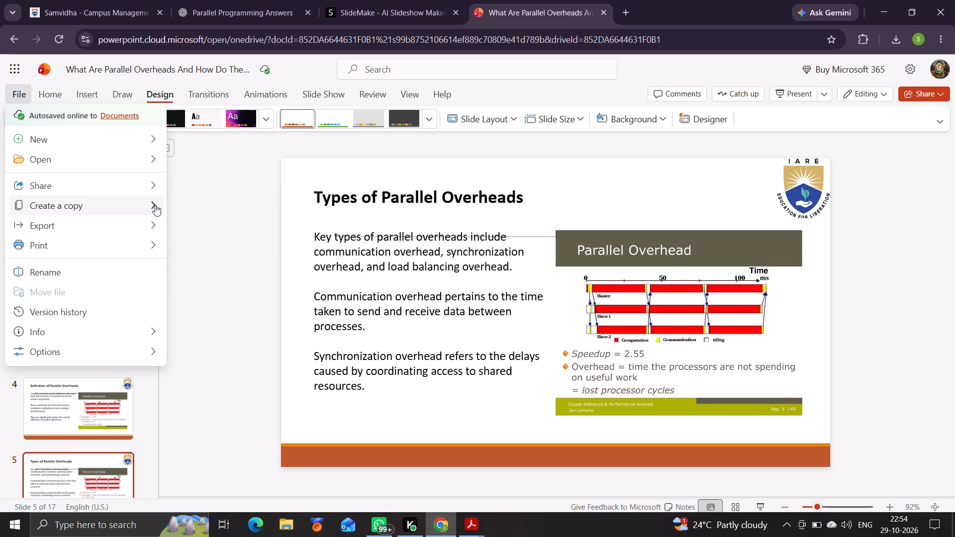
{"action": "left_click", "coordinate": [155, 205]}
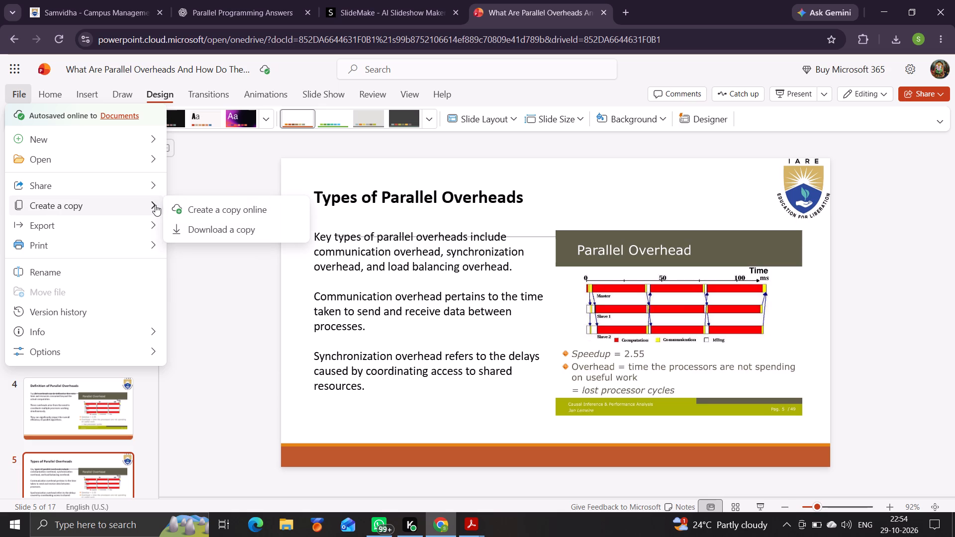
{"action": "left_click", "coordinate": [197, 230]}
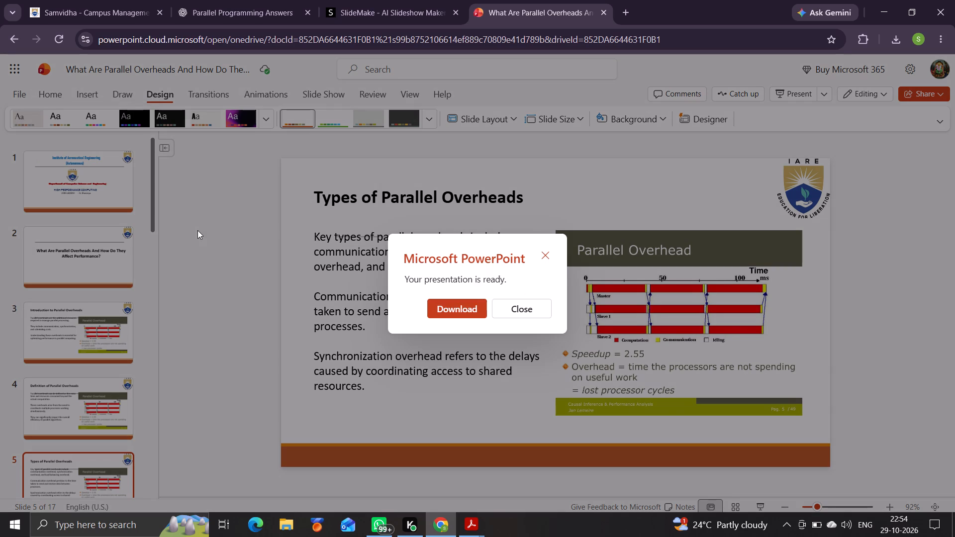